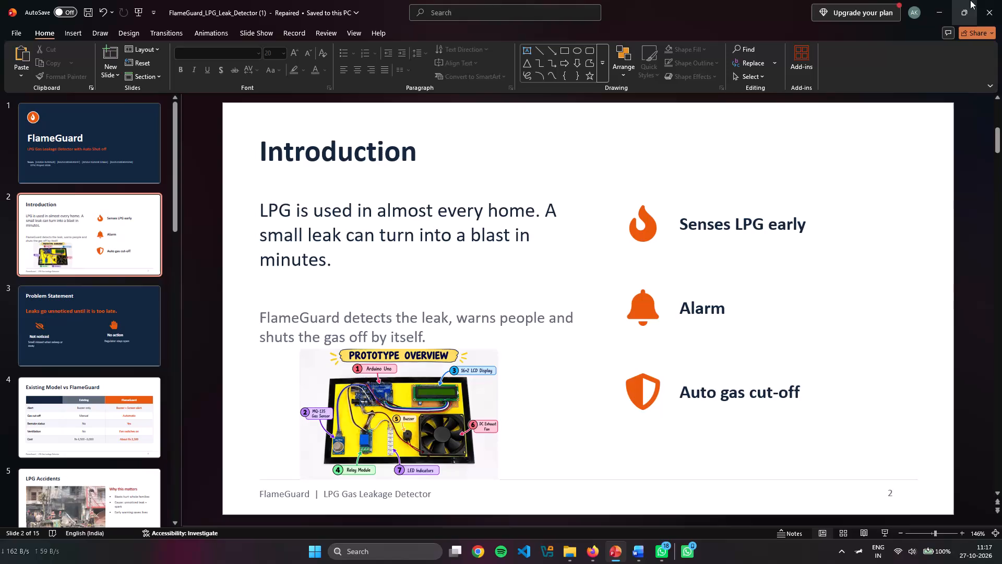
Minimize the FlameGuard presentation window to reveal the desktop.
left_click(943, 0)
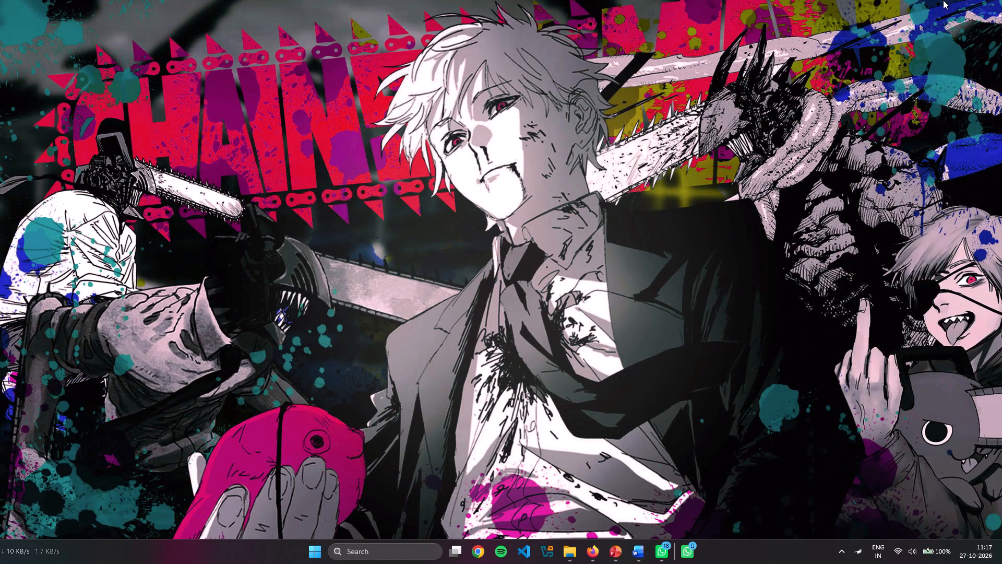
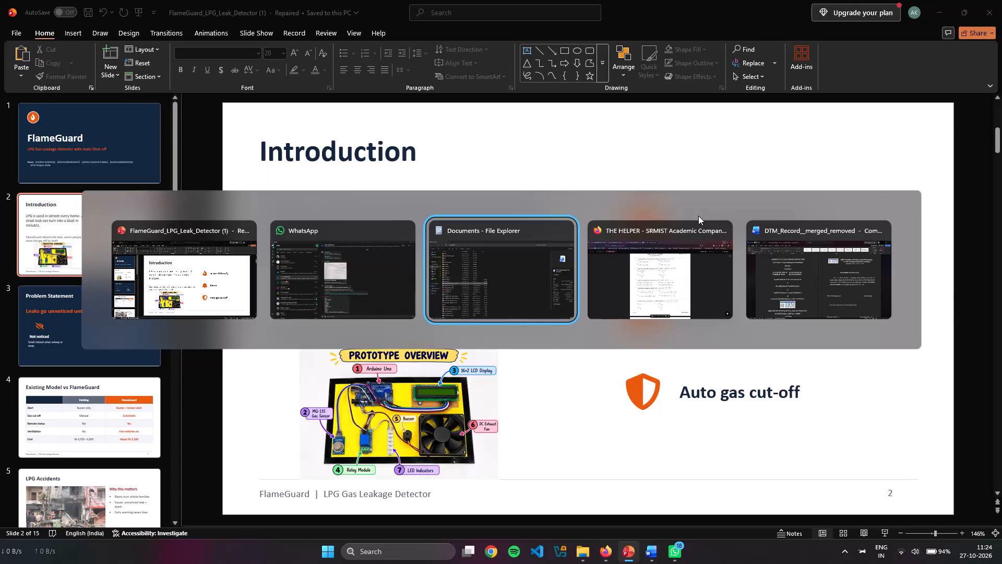
Switch to the DTM_Record__merged_removed report in Word and bring up its table of contents page.
key("alt+Tab")
key("alt+Tab")
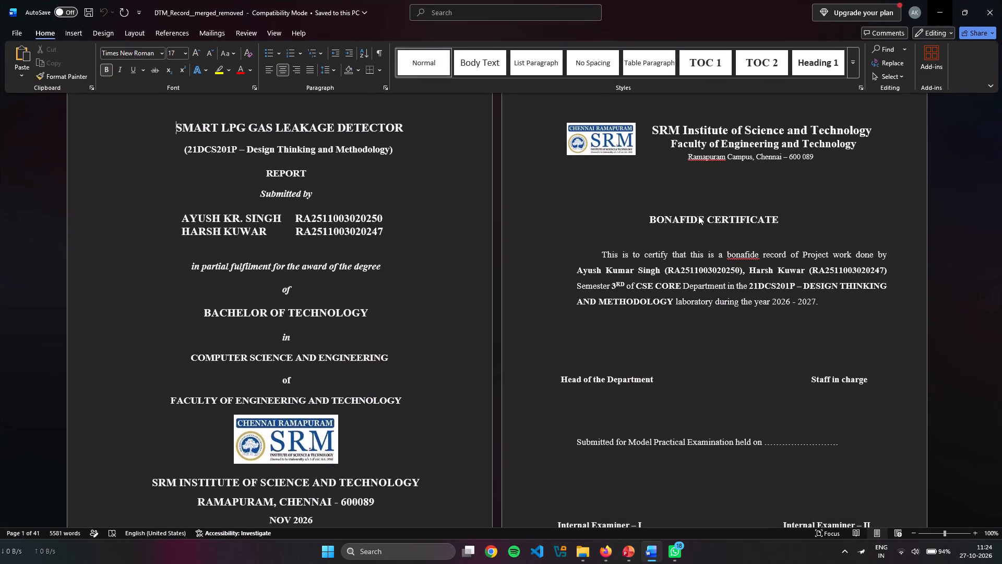
scroll(702, 377, "down", 5)
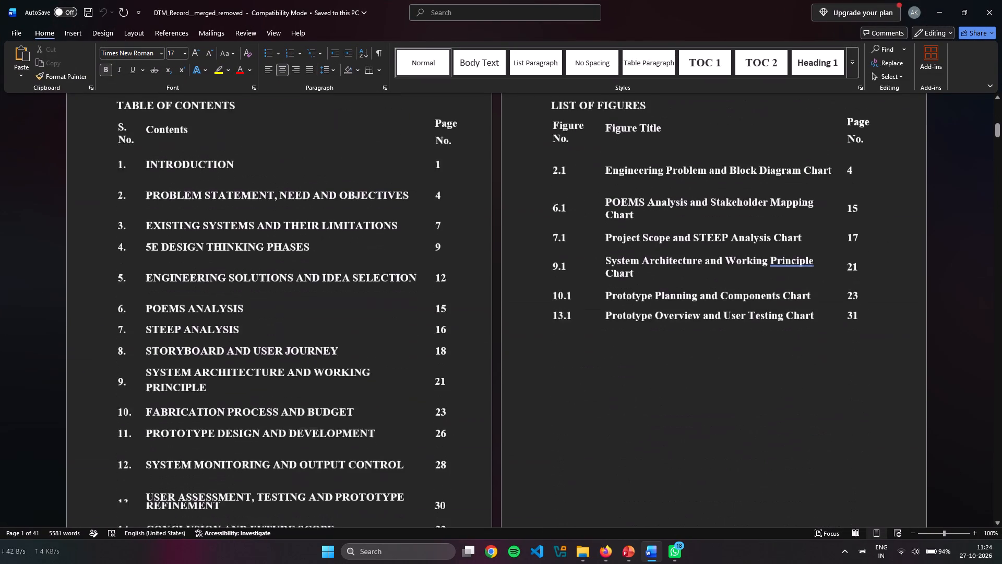
scroll(702, 377, "down", 1)
scroll(702, 377, "down", 2, "ctrl")
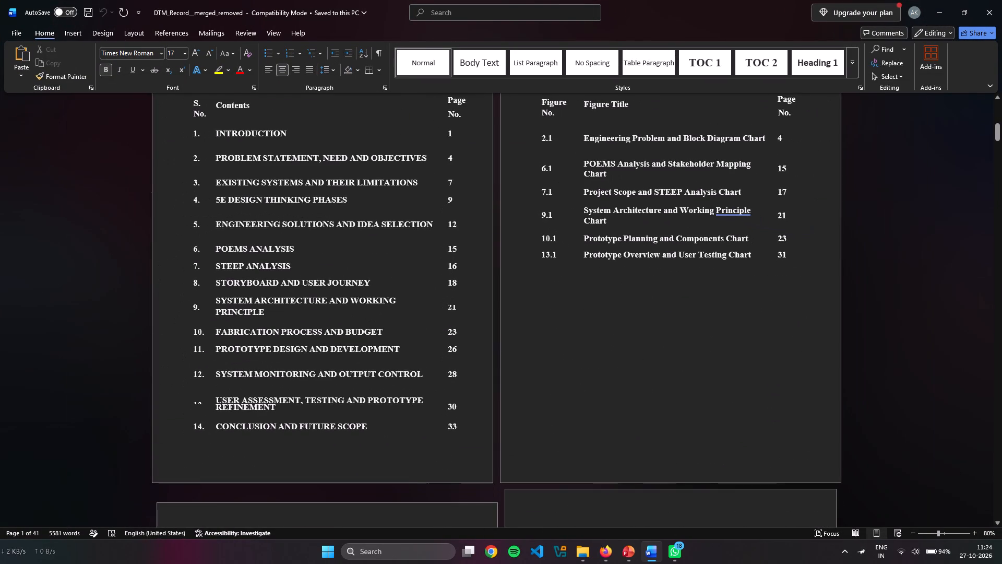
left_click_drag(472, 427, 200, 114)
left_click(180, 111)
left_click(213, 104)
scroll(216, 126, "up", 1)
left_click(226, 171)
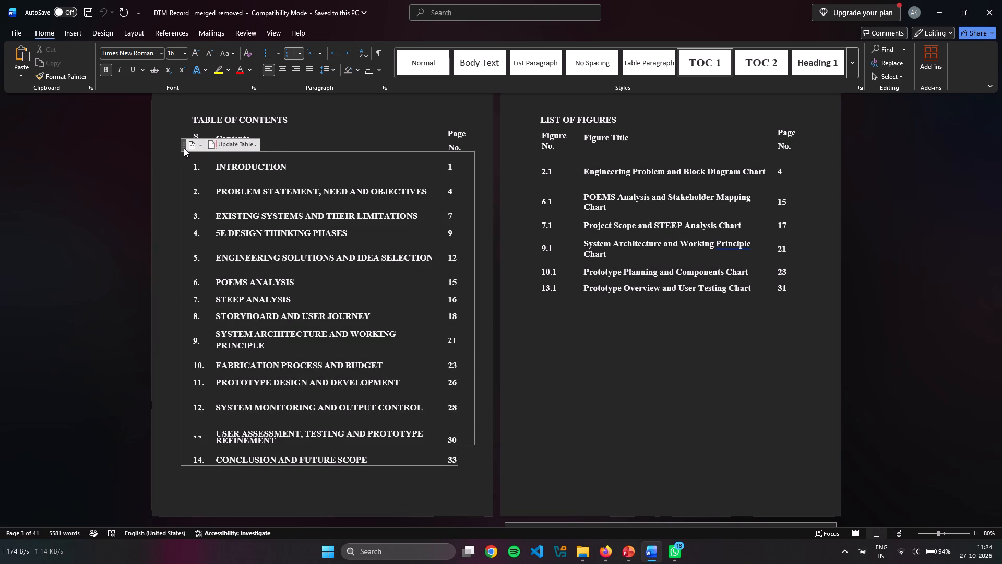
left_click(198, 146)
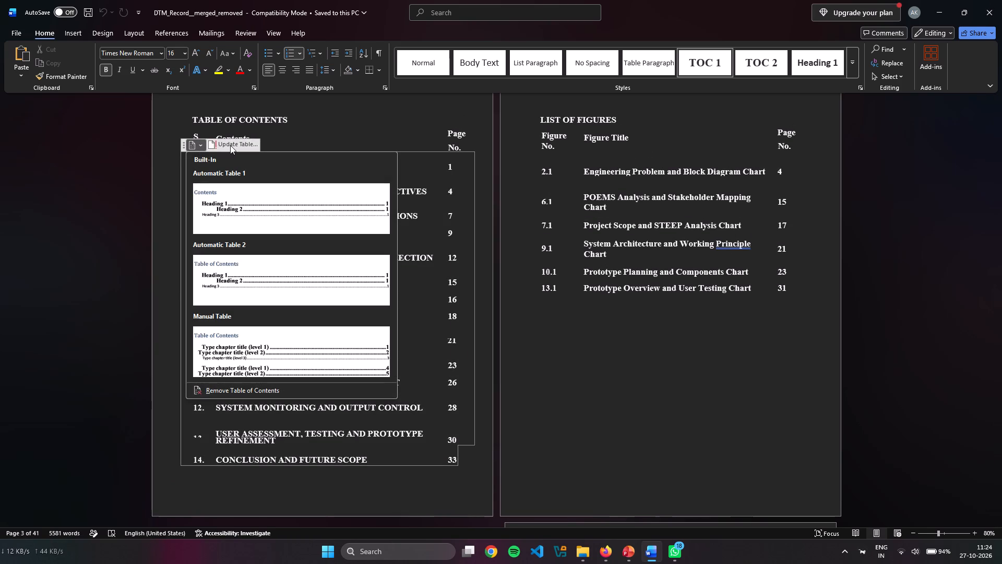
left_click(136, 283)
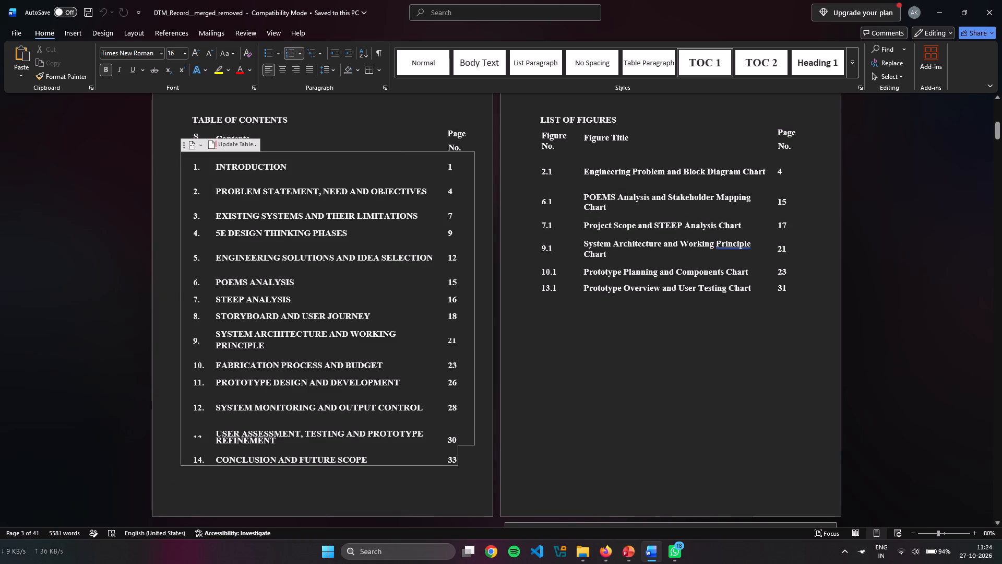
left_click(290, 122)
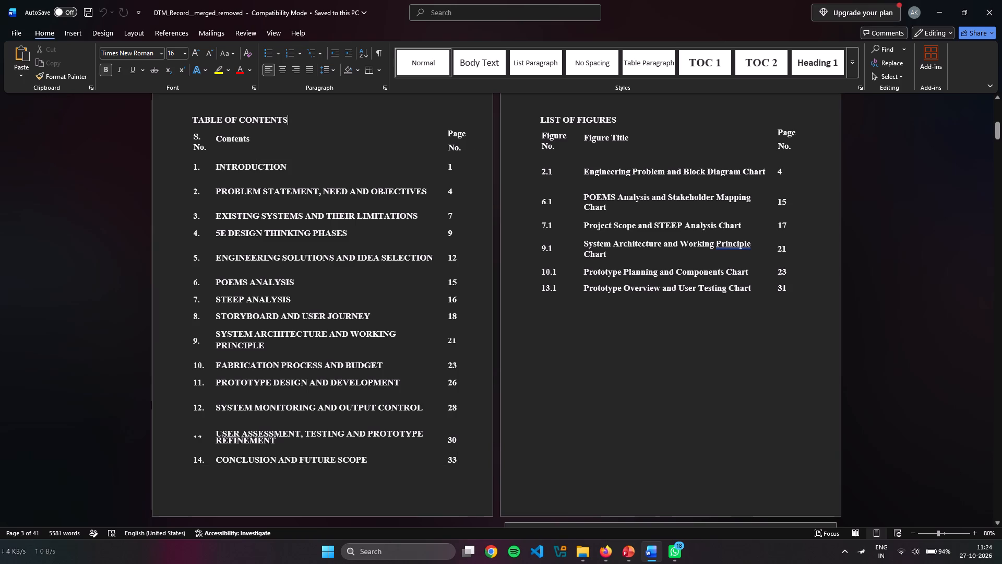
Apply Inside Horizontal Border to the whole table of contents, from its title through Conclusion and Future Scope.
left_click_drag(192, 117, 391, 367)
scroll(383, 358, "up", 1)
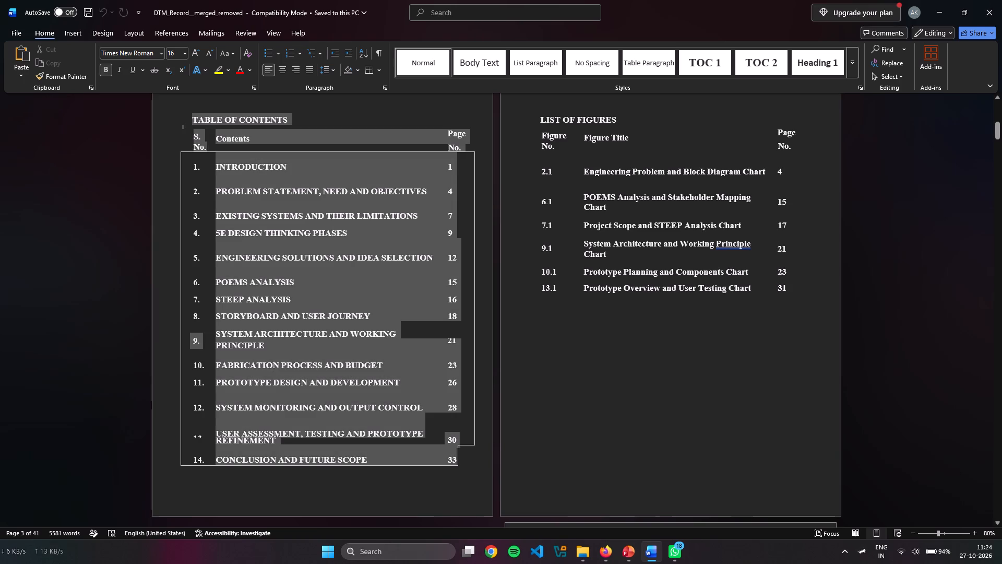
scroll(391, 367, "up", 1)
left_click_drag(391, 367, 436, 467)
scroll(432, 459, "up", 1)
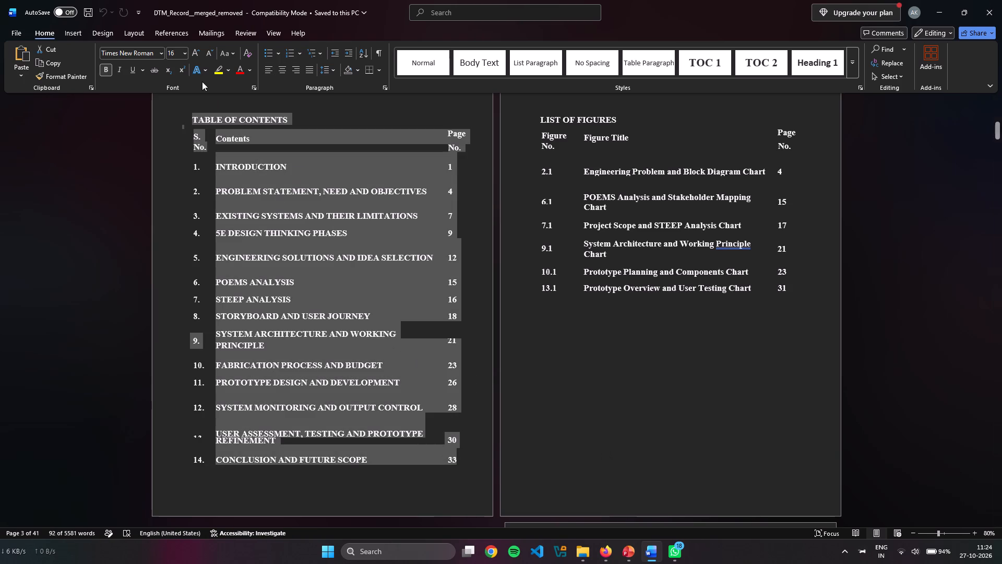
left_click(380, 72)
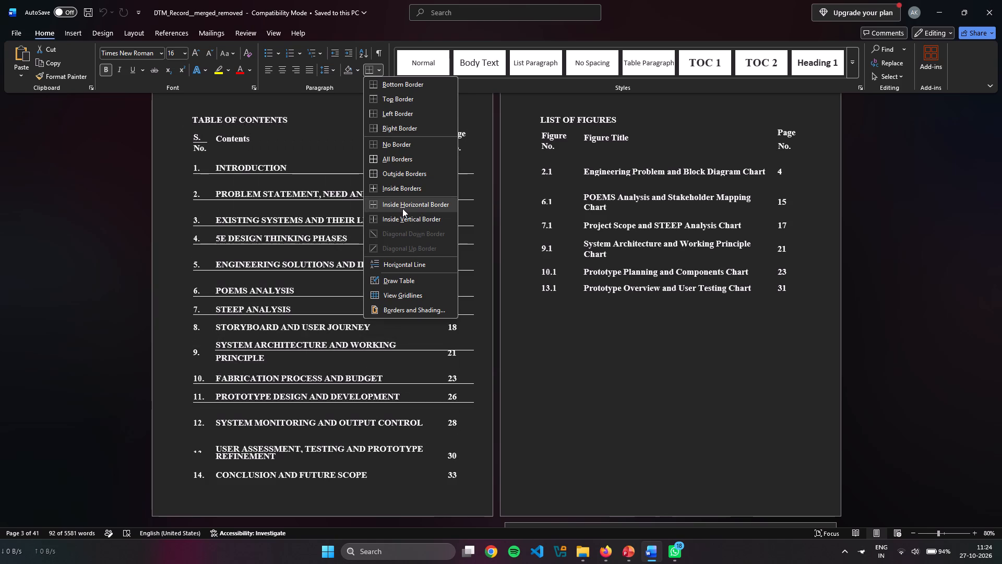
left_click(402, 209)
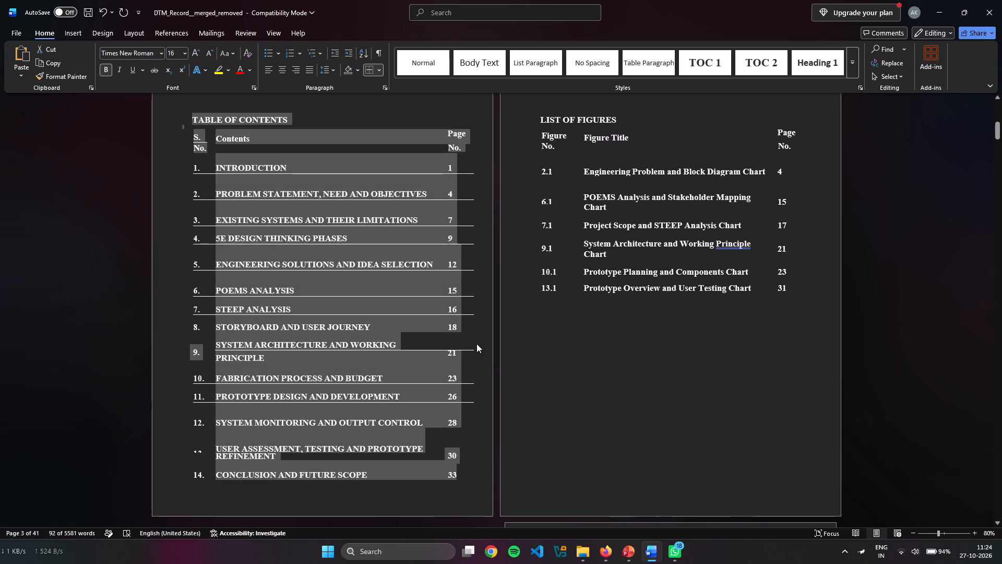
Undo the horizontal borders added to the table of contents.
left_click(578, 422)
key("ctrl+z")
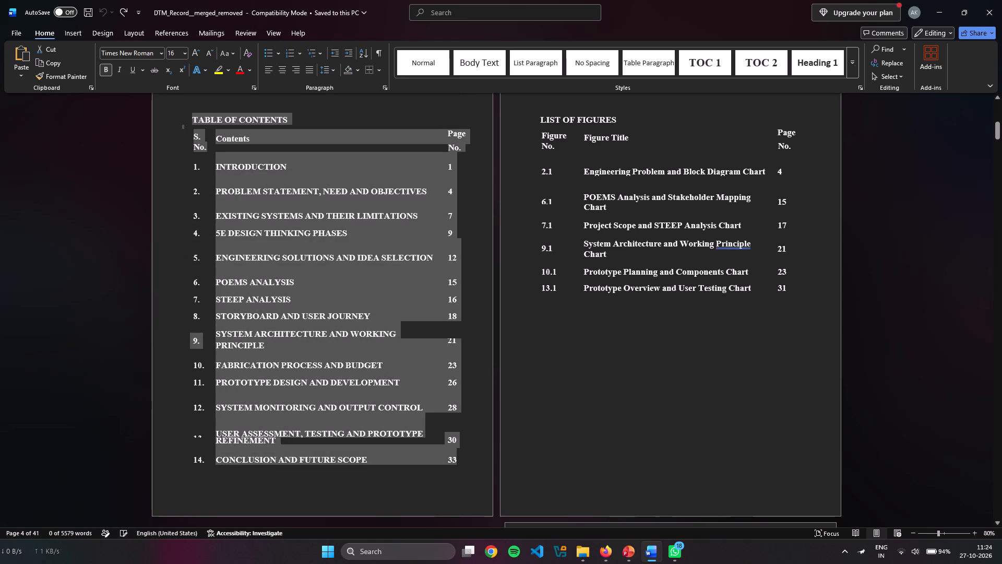
Justify the report body from the heading 1. Introduction through the Project Goal line ending section 14.4 Final Remarks.
scroll(578, 422, "down", 5)
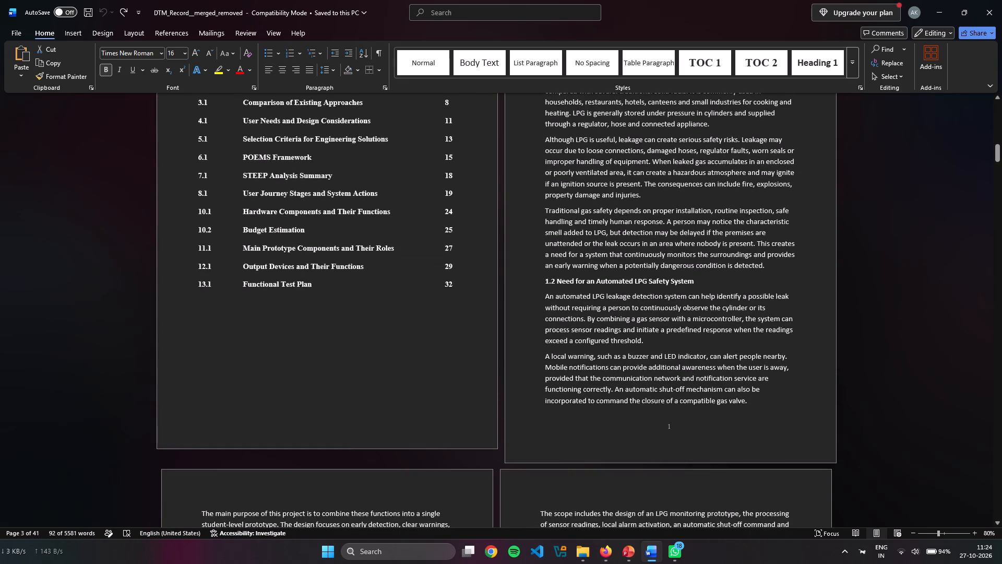
scroll(578, 422, "up", 1)
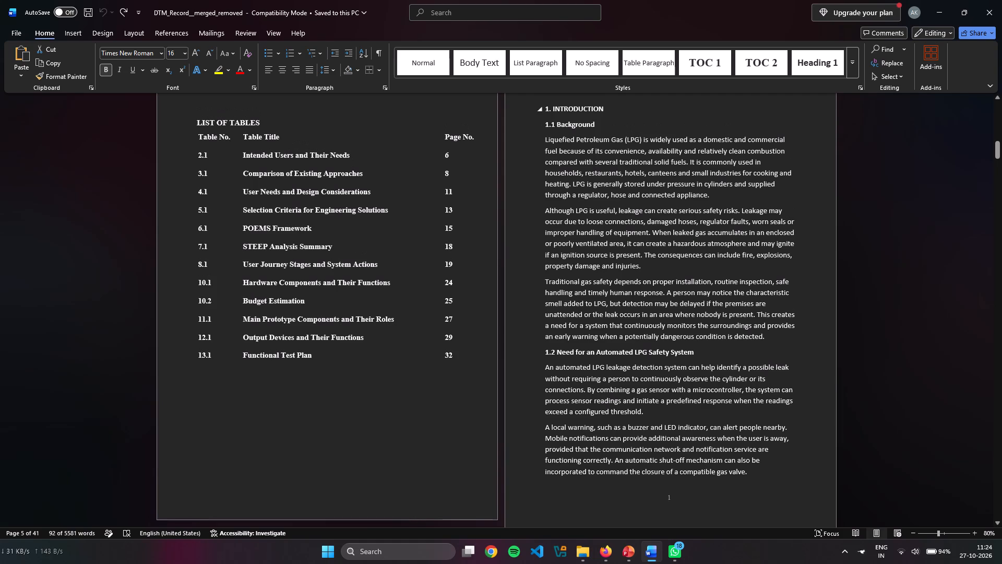
left_click_drag(544, 110, 686, 563)
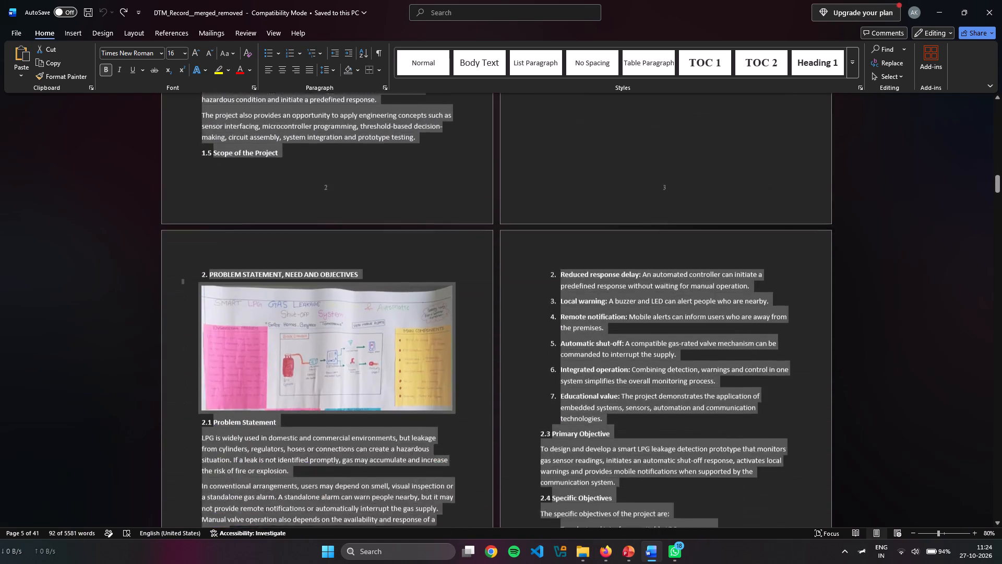
left_click_drag(686, 563, 687, 563)
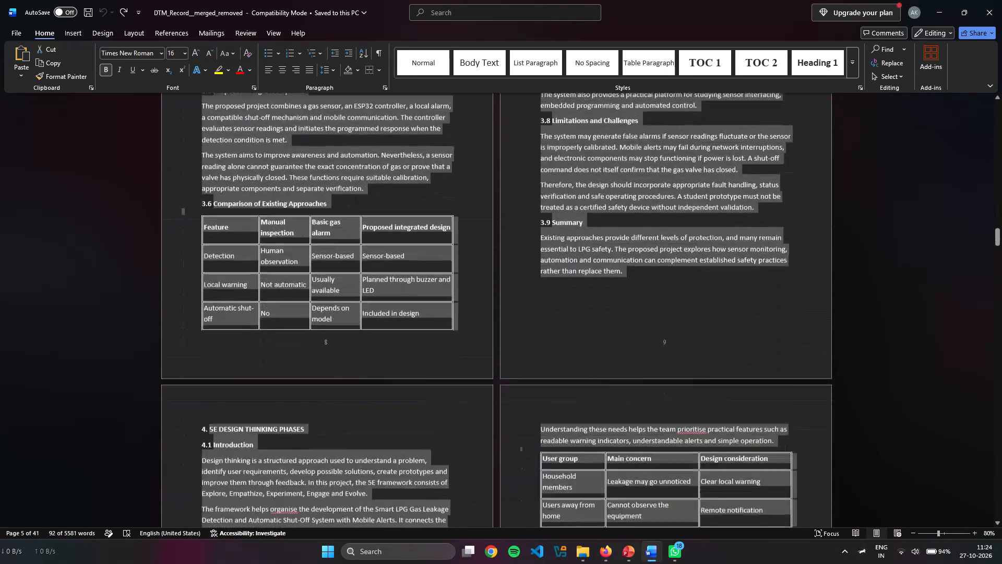
left_click_drag(687, 563, 696, 563)
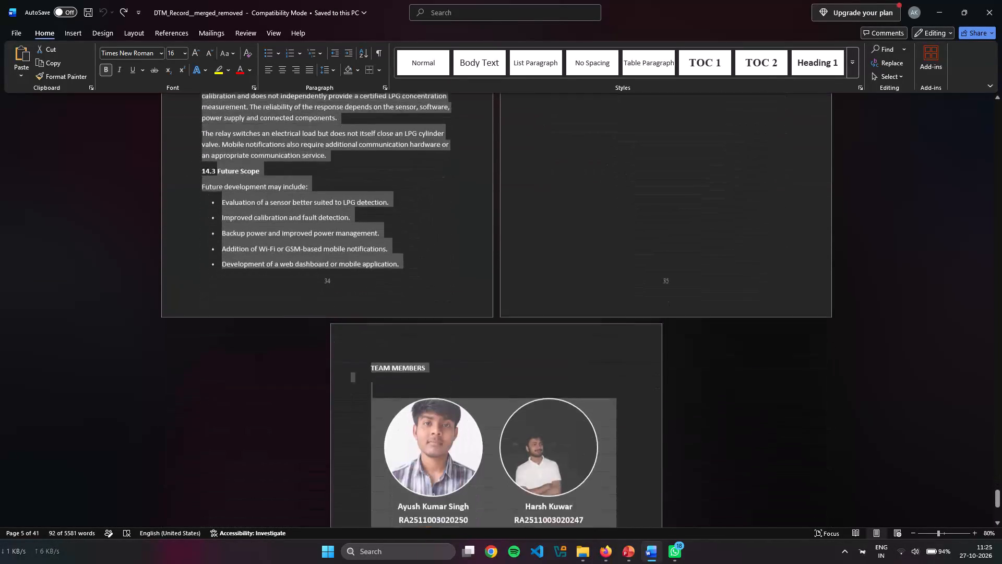
left_click_drag(696, 563, 625, 171)
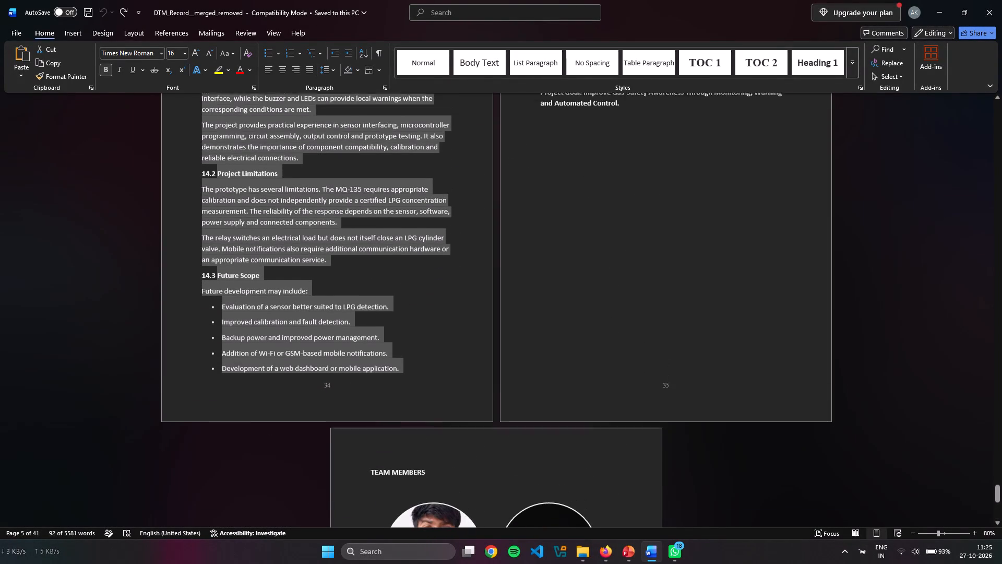
left_click_drag(625, 171, 660, 166)
scroll(660, 166, "up", 3)
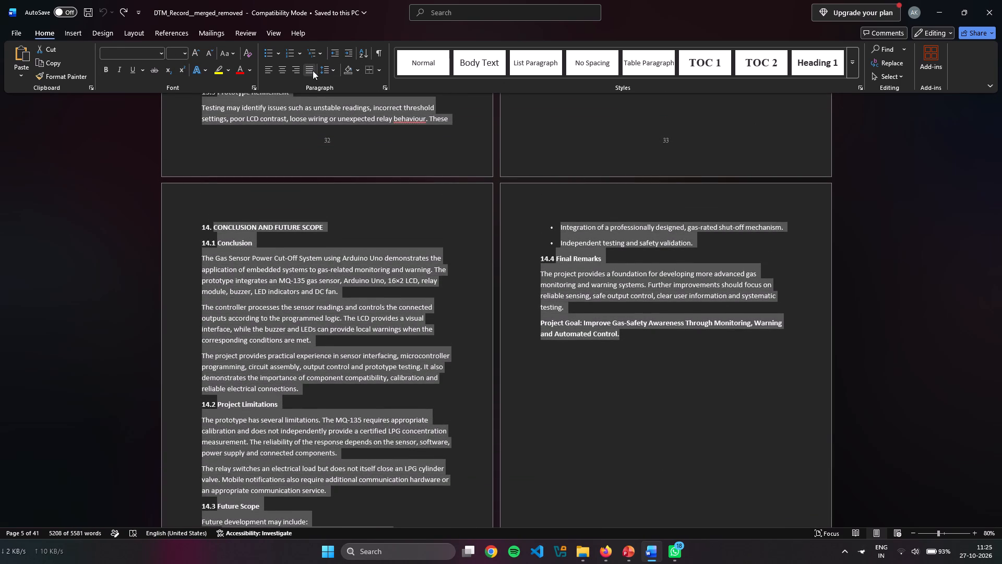
left_click(313, 70)
Examine the alignment of paragraphs and tables through the report, from the conclusion chapter back to the Introduction.
scroll(404, 220, "down", 1)
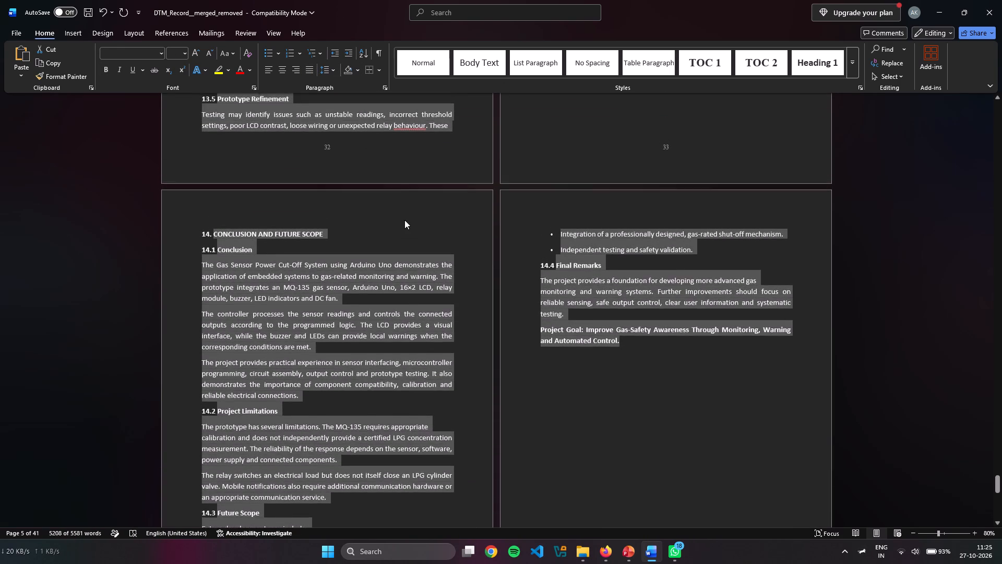
scroll(404, 220, "down", 1)
scroll(404, 220, "up", 1)
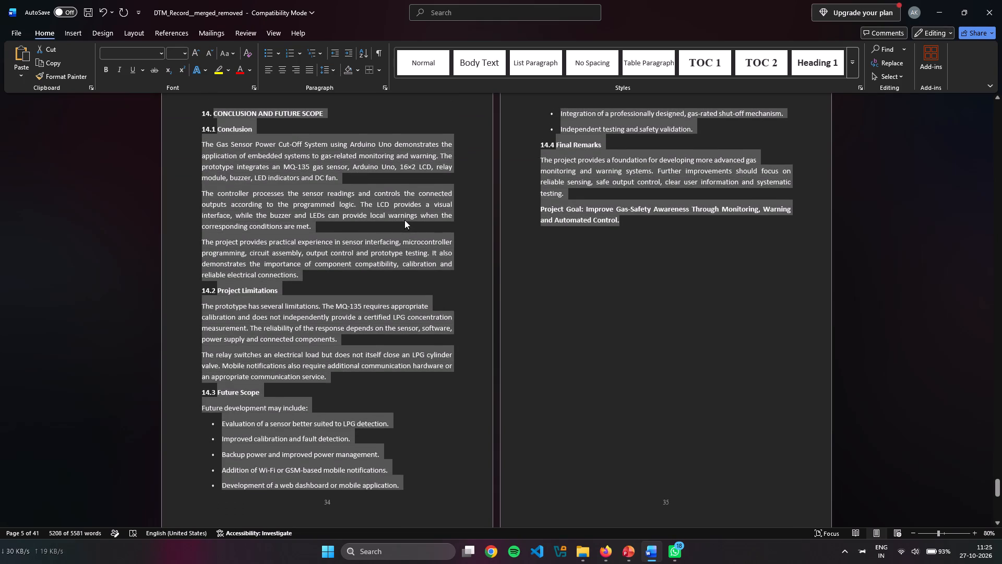
scroll(404, 220, "up", 3)
left_click(404, 220)
scroll(404, 220, "up", 1)
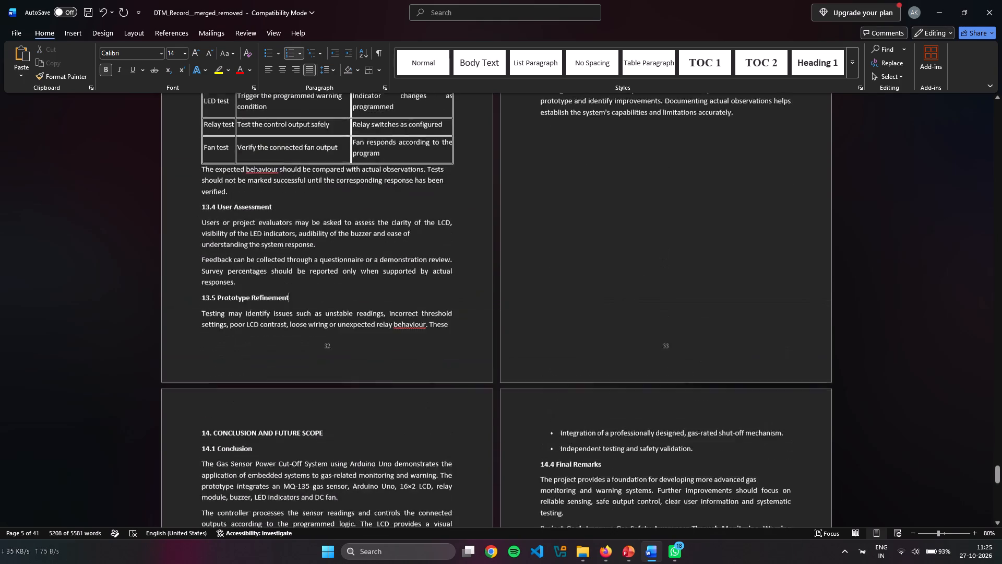
scroll(404, 220, "up", 4)
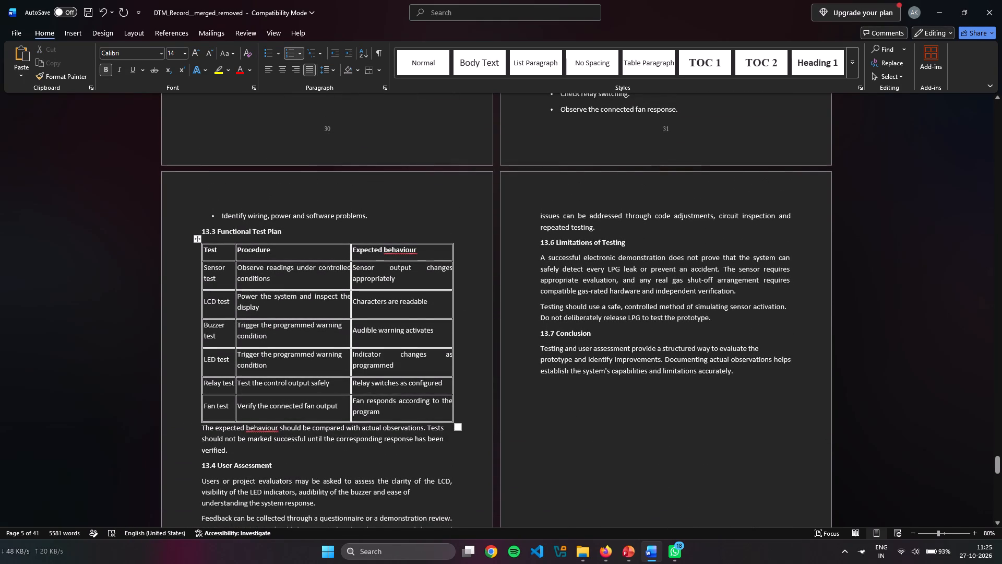
scroll(570, 314, "up", 4)
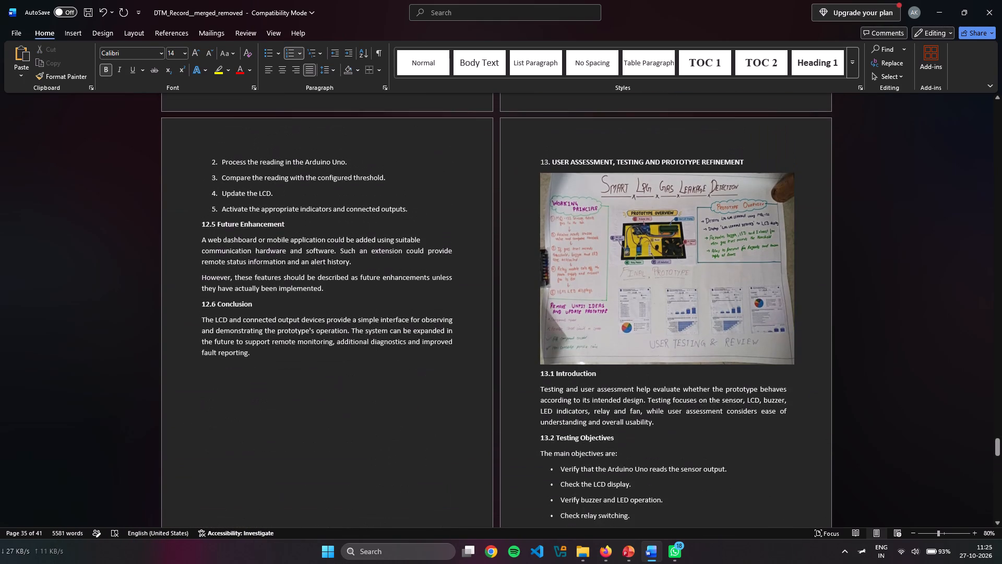
scroll(570, 314, "up", 7)
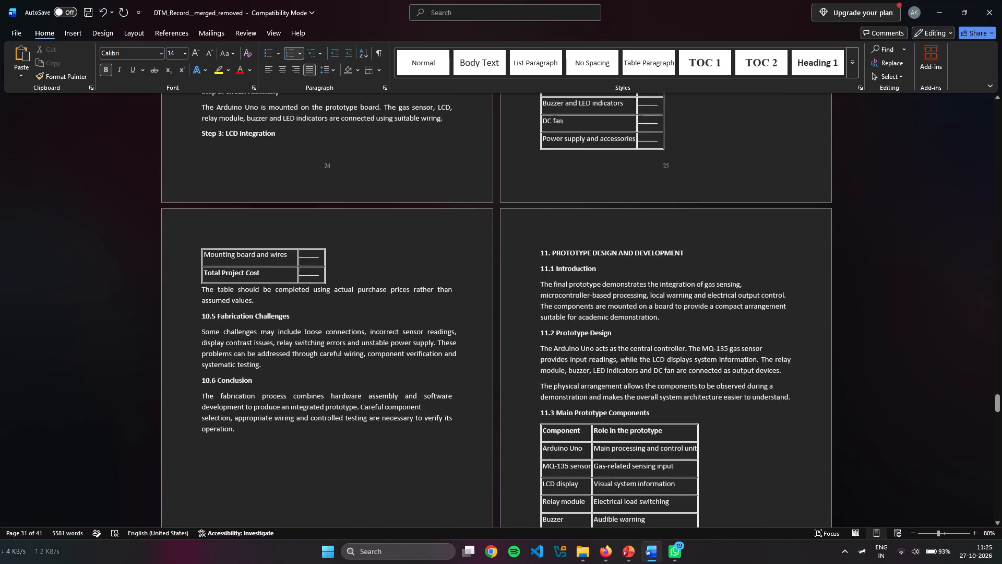
scroll(570, 314, "up", 15)
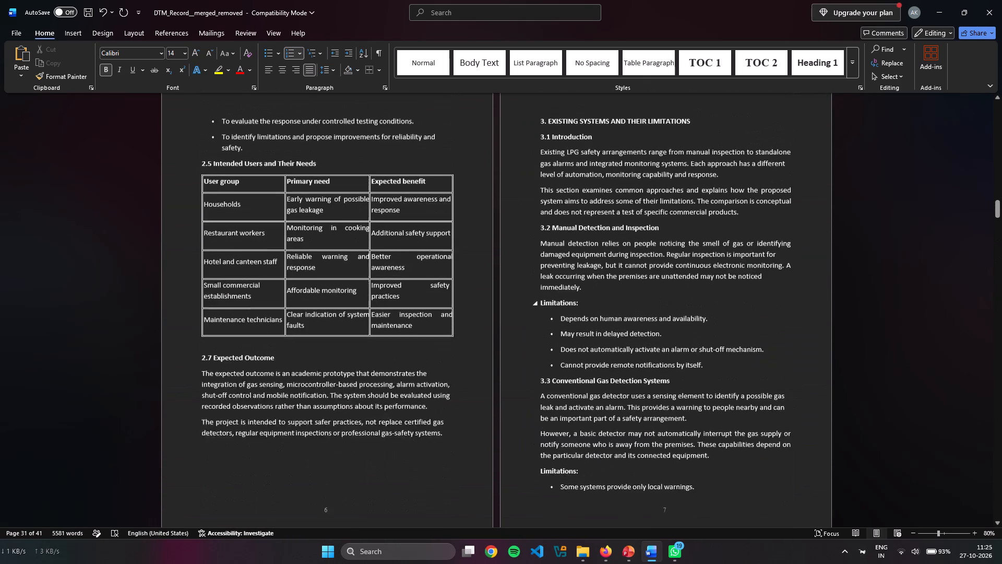
scroll(570, 314, "up", 6)
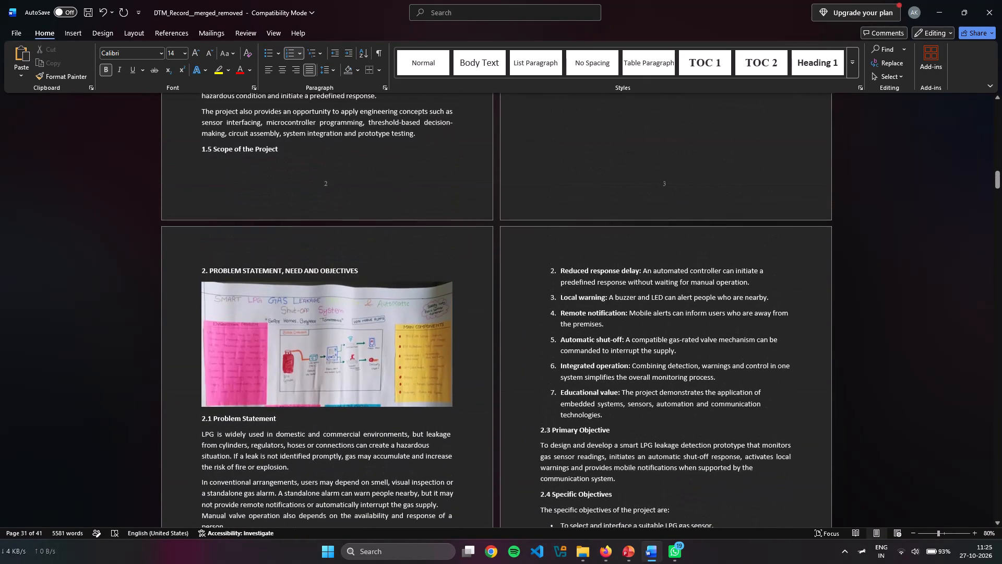
scroll(570, 314, "up", 3)
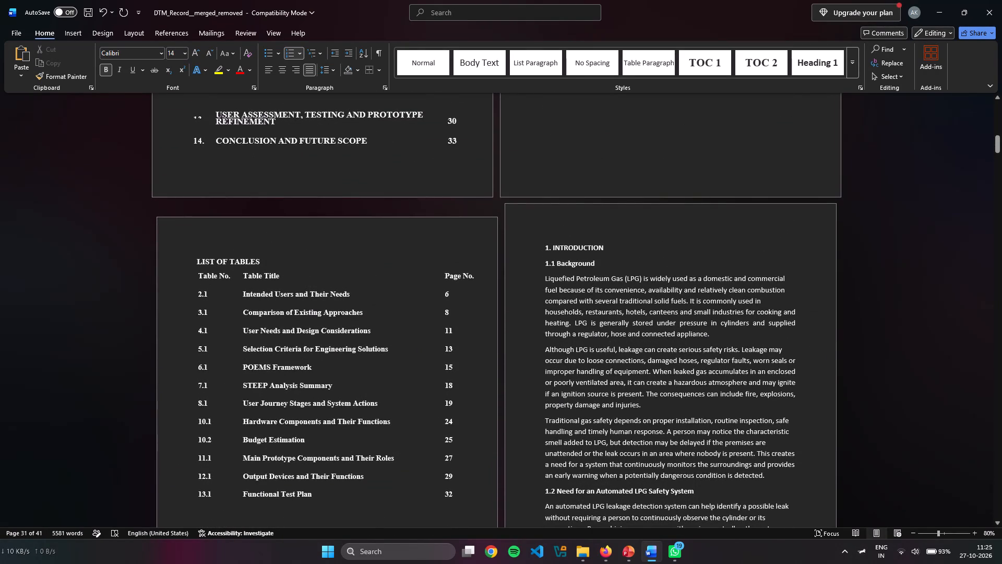
Select the Introduction chapter from its heading through the end of 1.6 Summary and check the alignment of its paragraphs.
left_click_drag(546, 248, 623, 451)
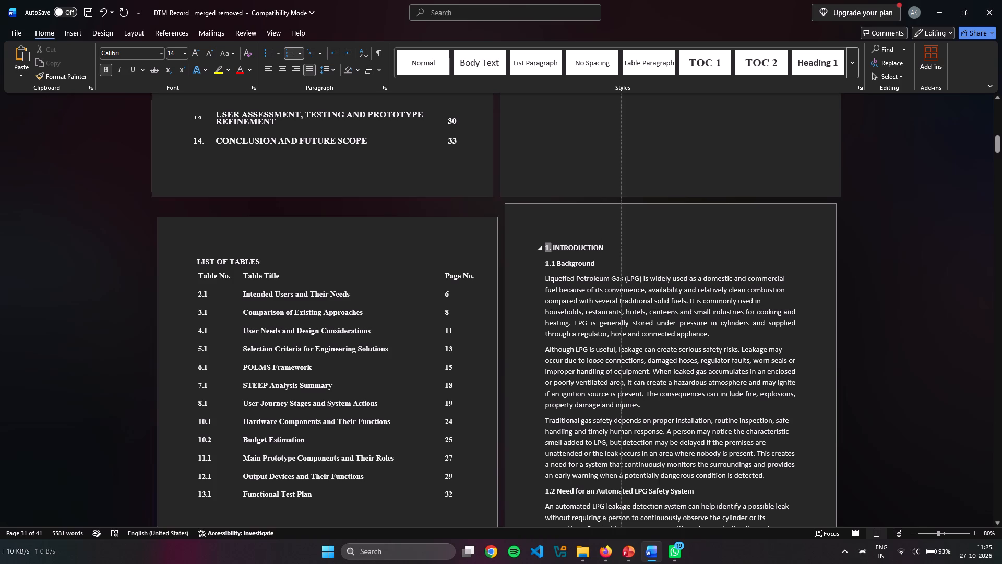
left_click_drag(623, 451, 543, 377)
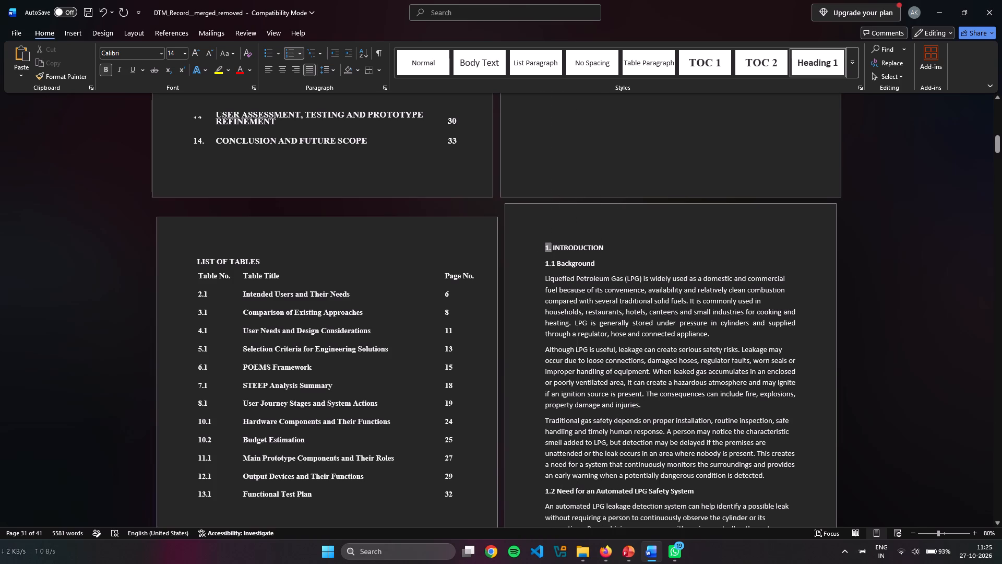
left_click(558, 251)
scroll(631, 412, "down", 6)
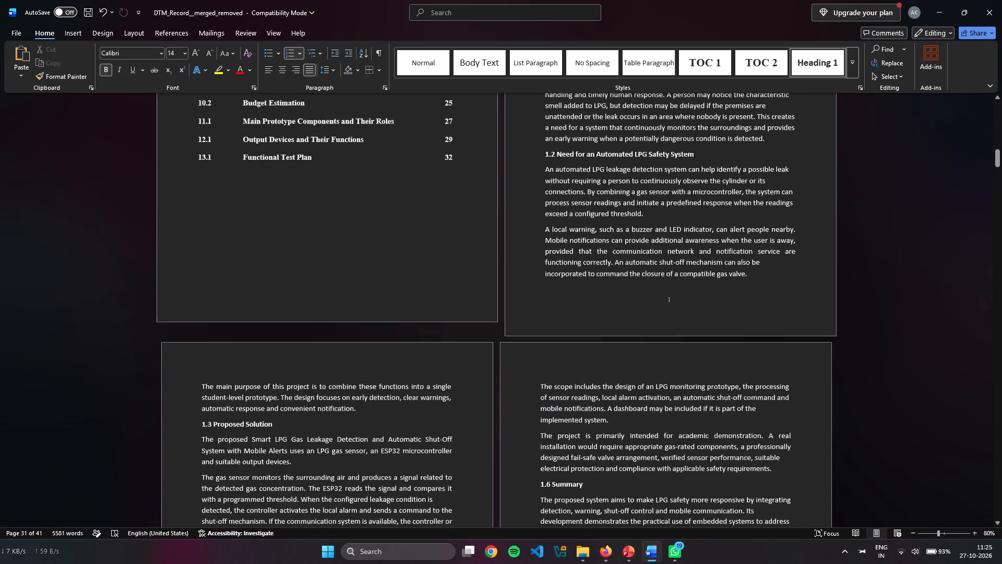
scroll(631, 412, "down", 2)
left_click_drag(583, 368, 587, 91)
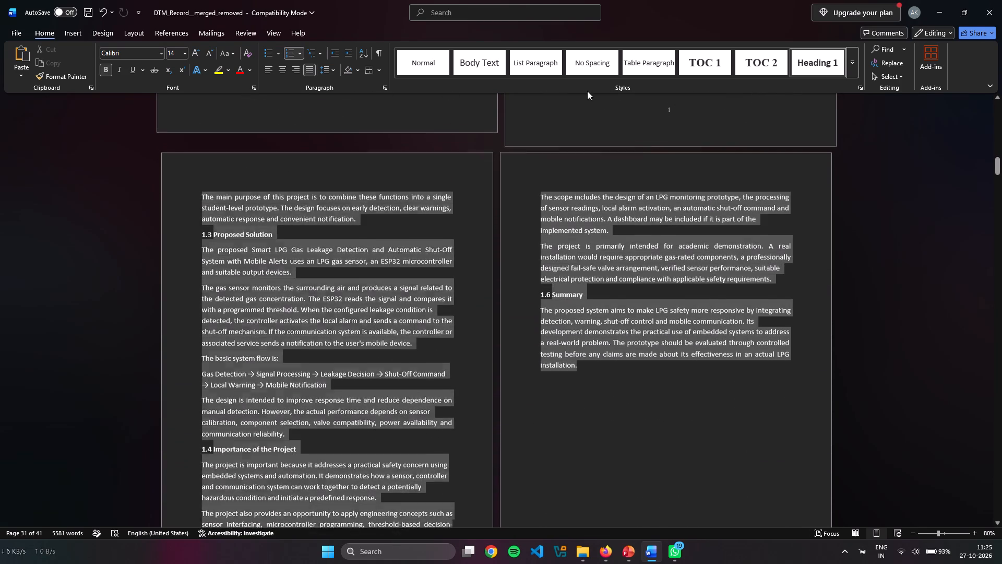
left_click_drag(587, 91, 552, 219)
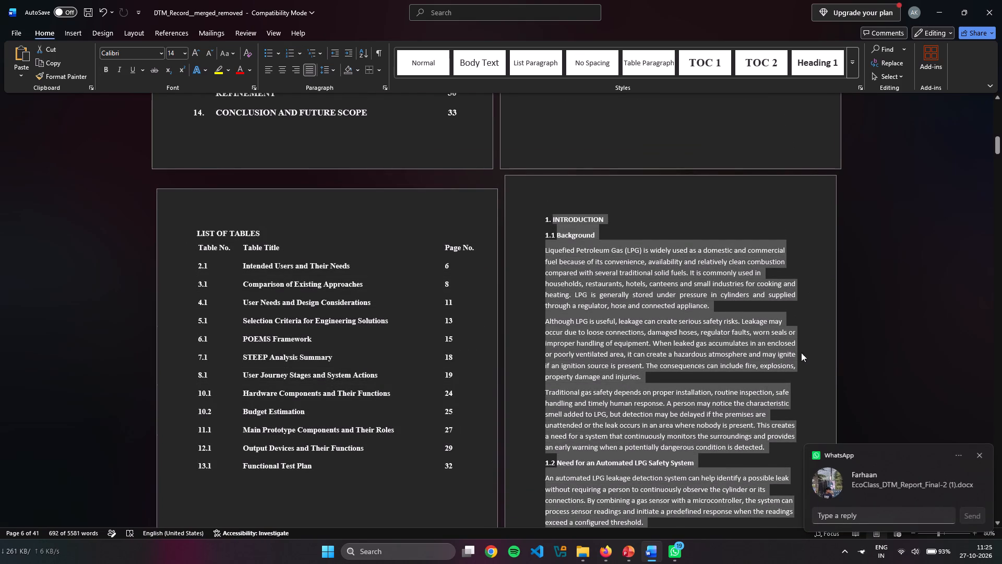
scroll(800, 356, "down", 2)
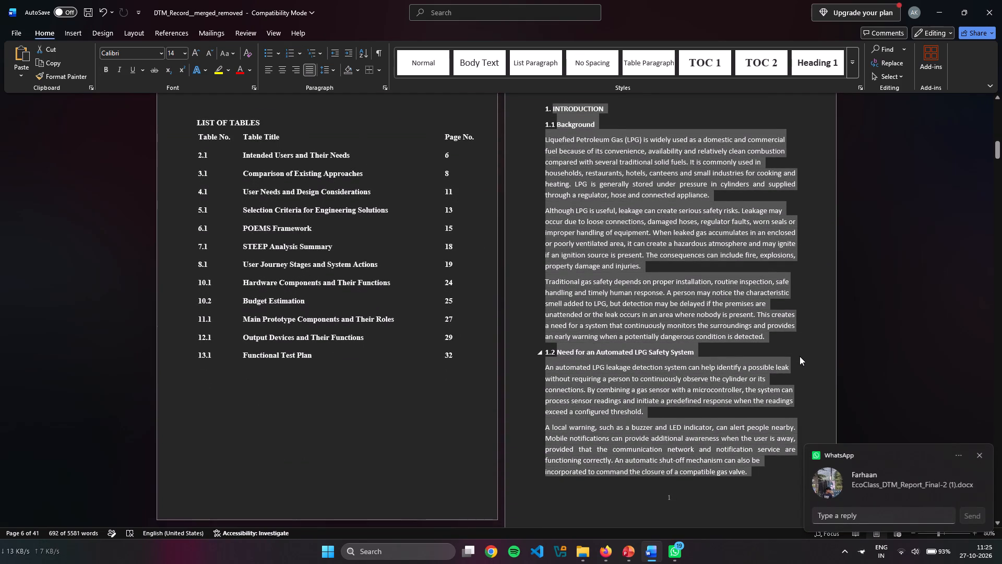
scroll(800, 356, "down", 3)
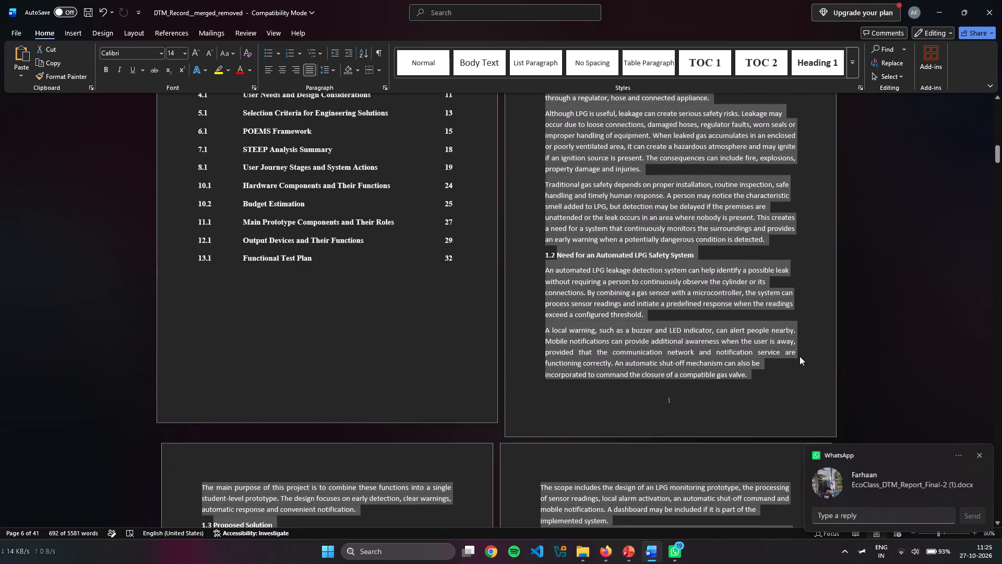
scroll(800, 356, "up", 1)
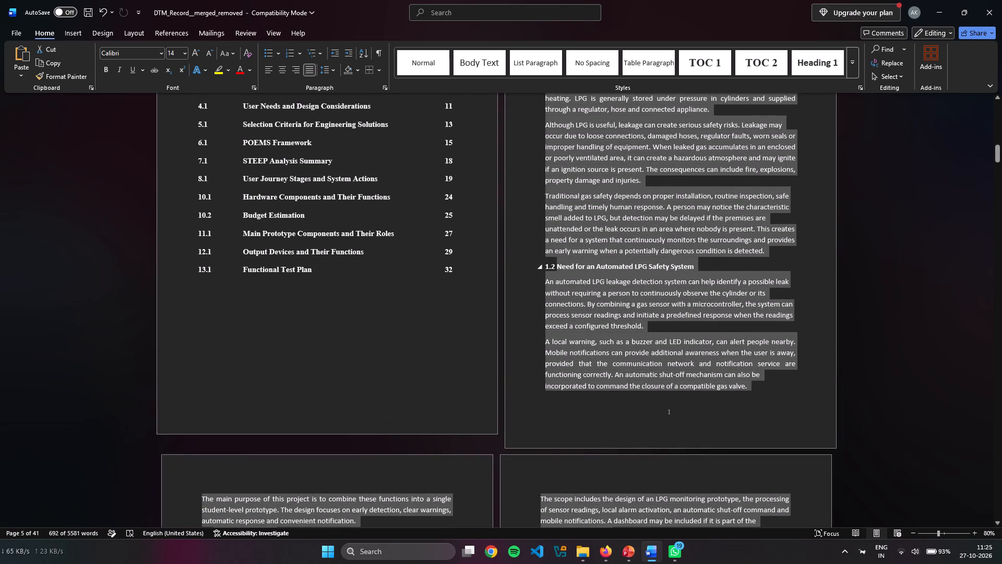
Show the ruler in the report document.
left_click(270, 31)
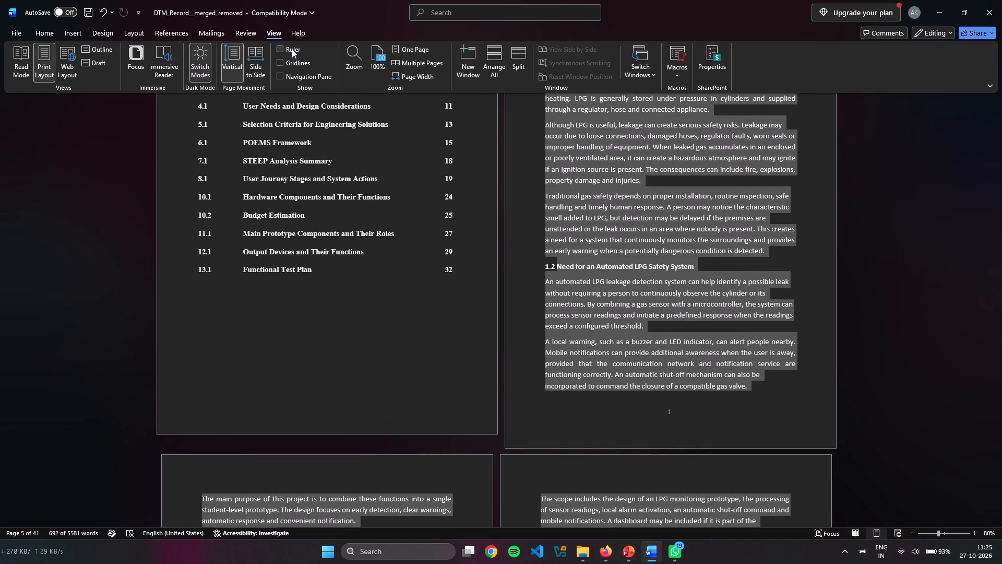
left_click(290, 48)
Examine the Introduction chapter's text edges and margins against the ruler, continuing down to chapter 2.
scroll(377, 143, "up", 1)
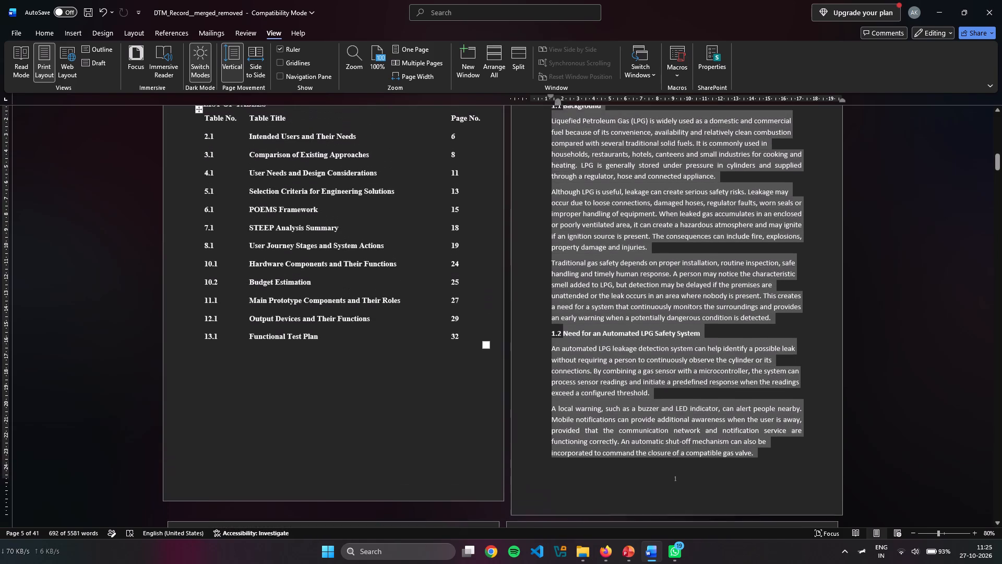
scroll(377, 143, "up", 2)
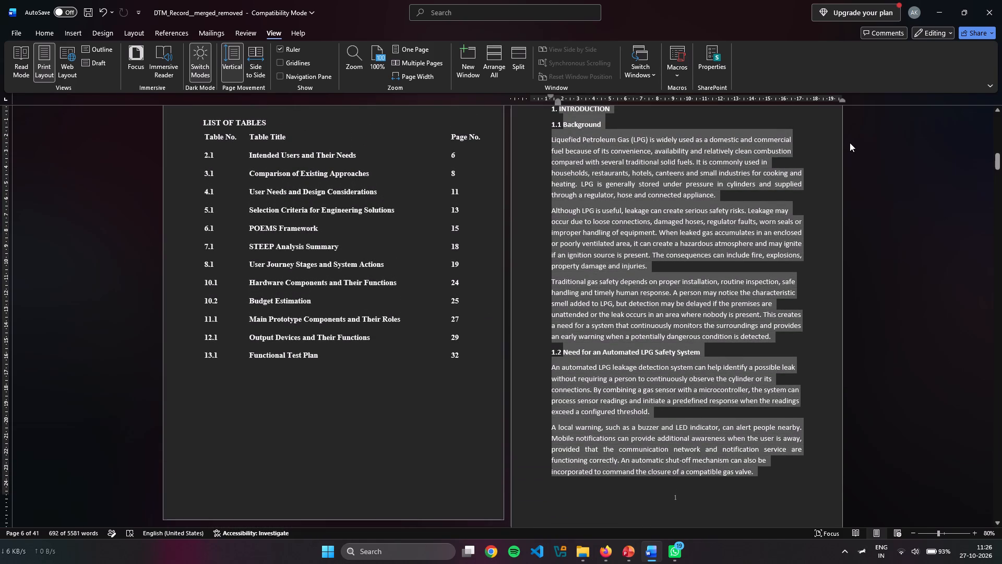
scroll(850, 143, "down", 4)
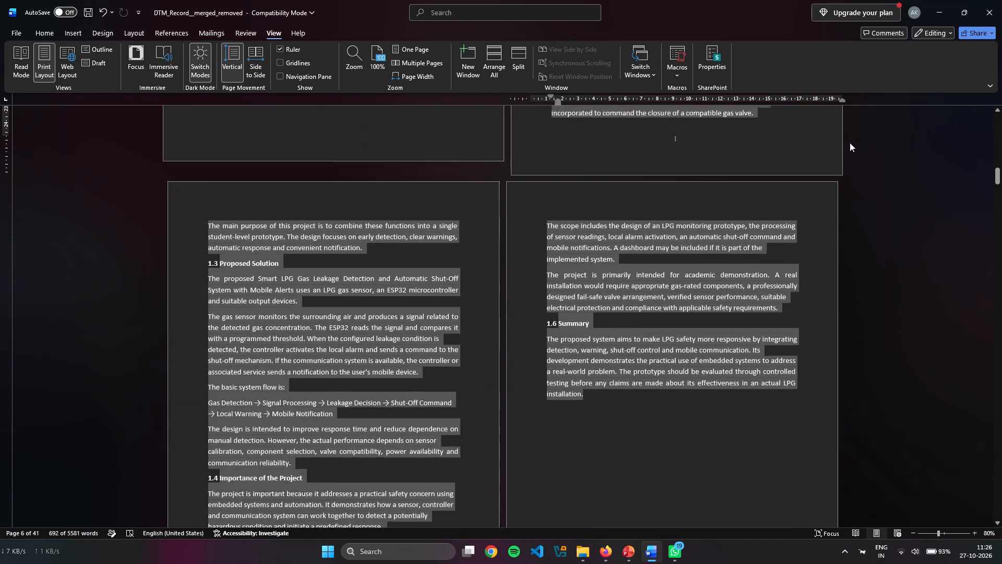
scroll(850, 143, "down", 2)
scroll(497, 399, "down", 2)
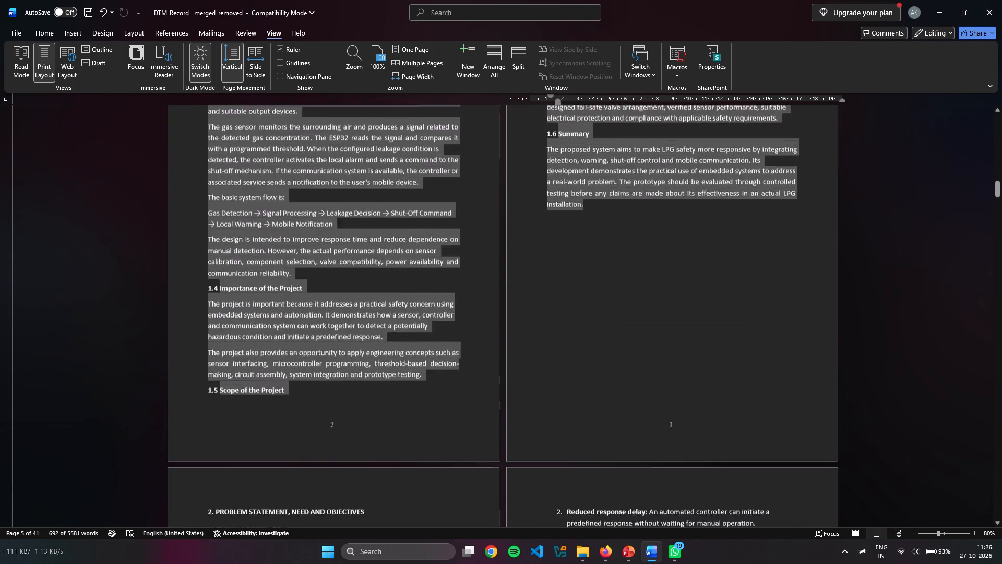
scroll(497, 399, "down", 4)
left_click(470, 346)
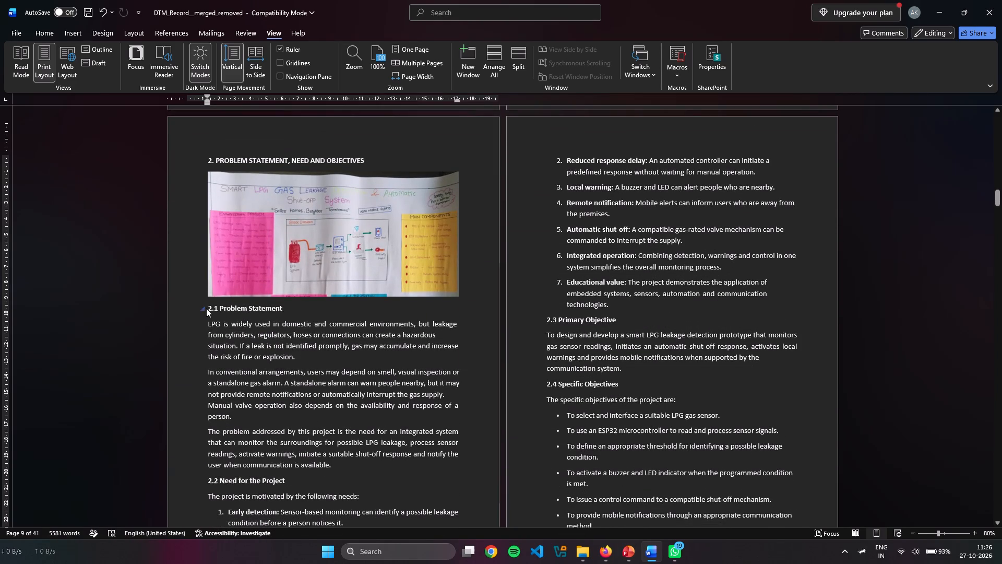
Select the text from the first paragraph of 2.1 Problem Statement to the mobile notifications bullet in 2.4 and check its paragraph alignment setting.
left_click_drag(209, 310, 589, 530)
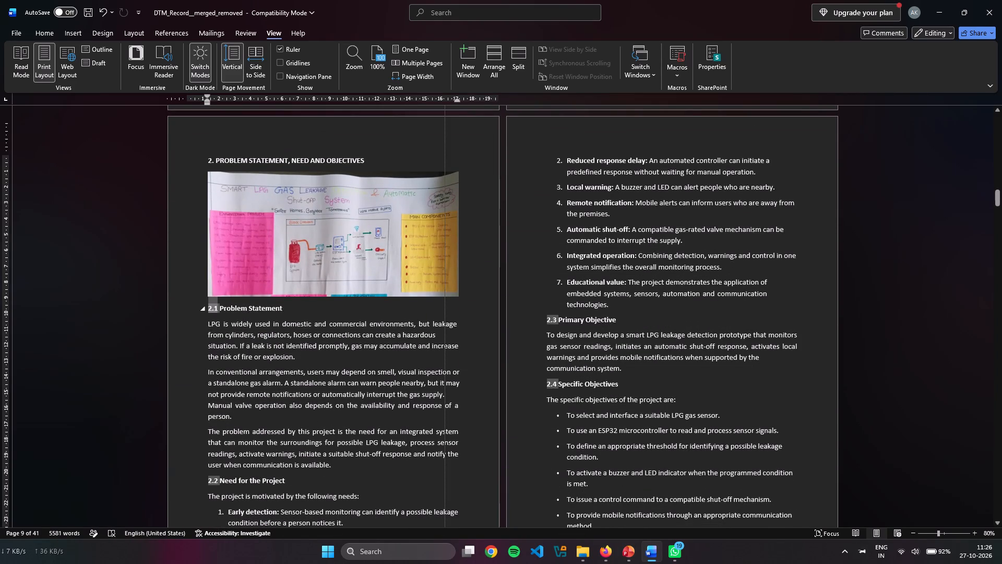
left_click_drag(589, 530, 209, 417)
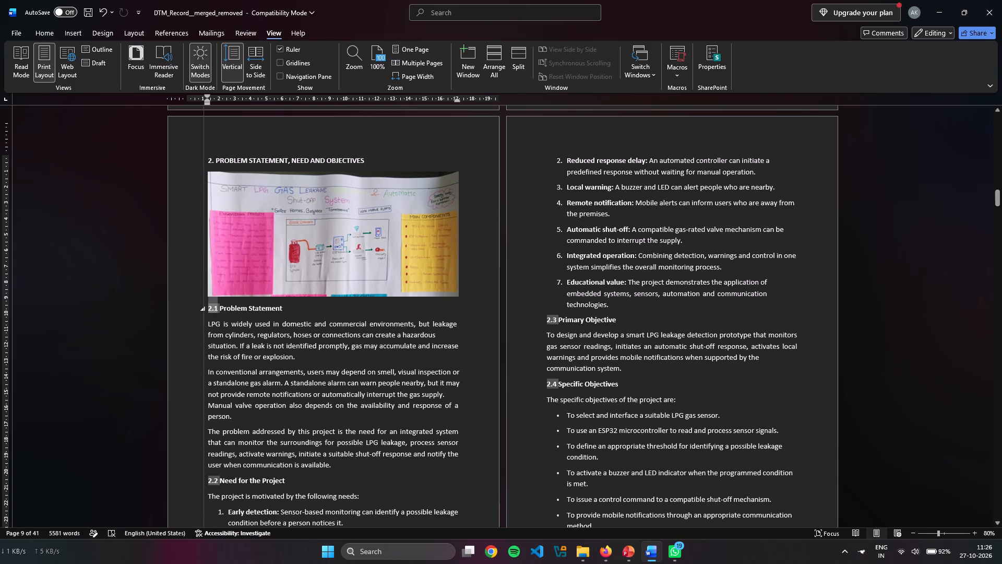
left_click_drag(209, 417, 210, 418)
left_click(236, 337)
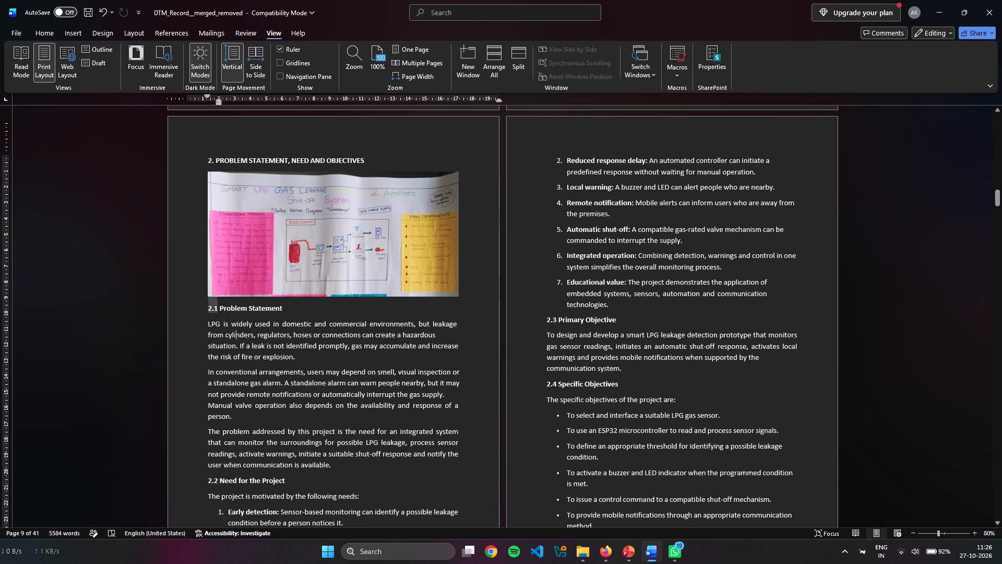
left_click_drag(206, 322, 435, 457)
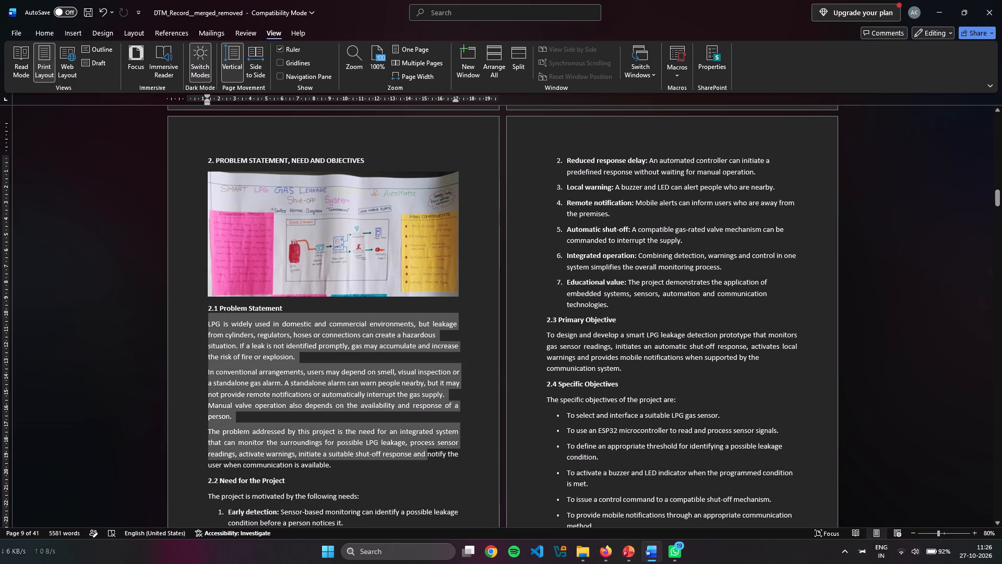
left_click_drag(435, 457, 603, 416)
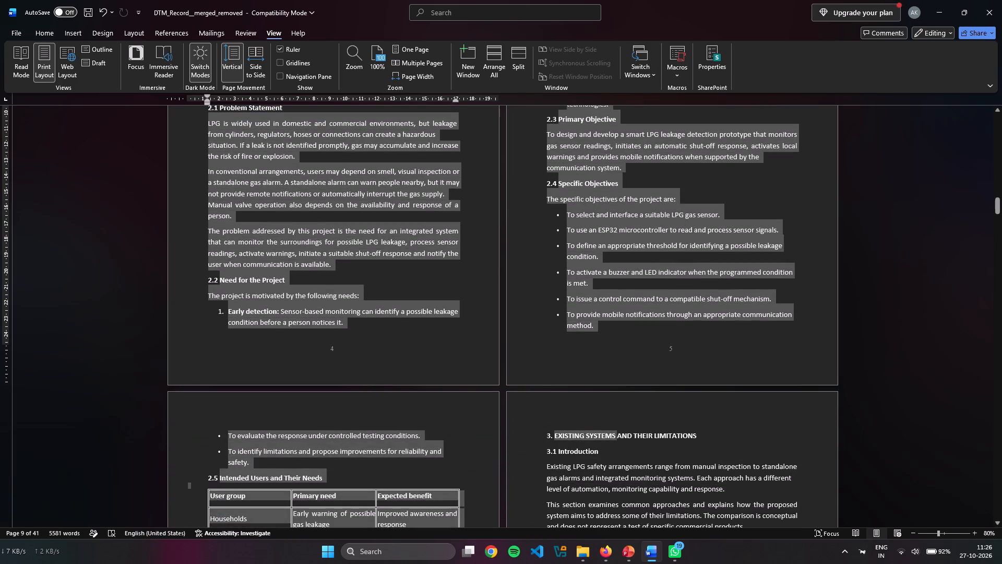
left_click_drag(603, 416, 614, 343)
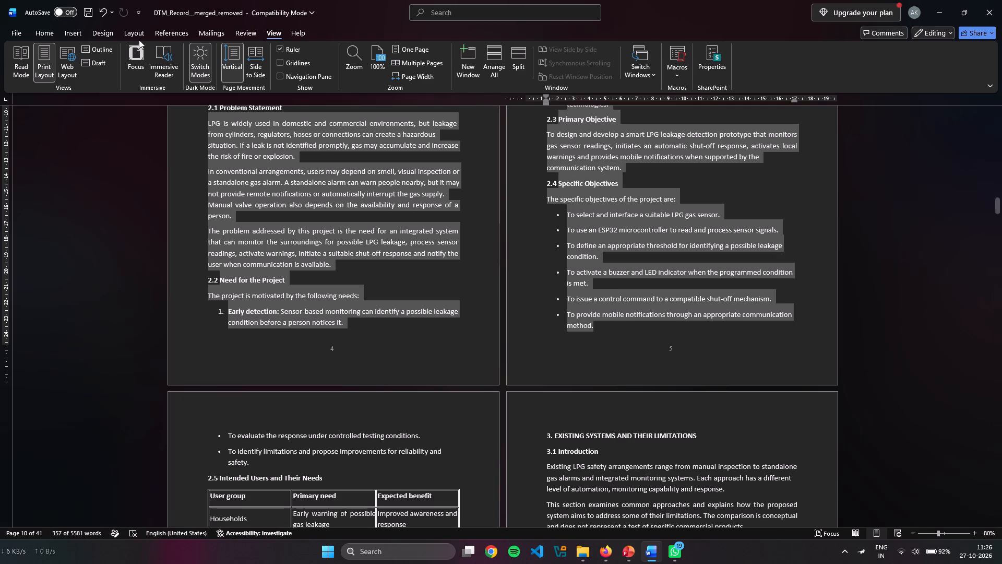
left_click(56, 38)
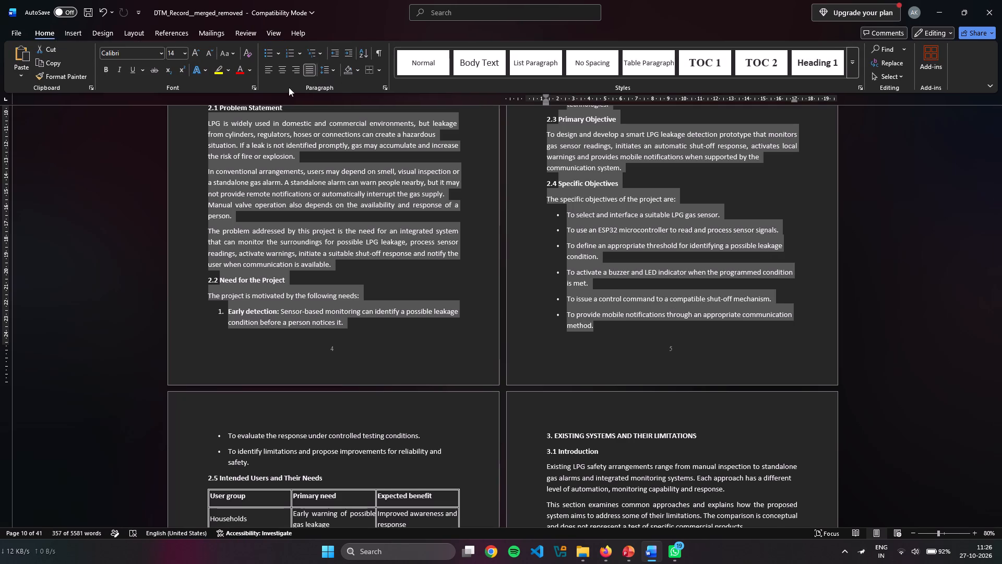
Look over the report's layout around the POEMS and STEEP chapters, the cover page, the table of contents and the list of figures.
scroll(365, 197, "down", 20)
scroll(365, 197, "down", 20)
scroll(365, 197, "down", 6)
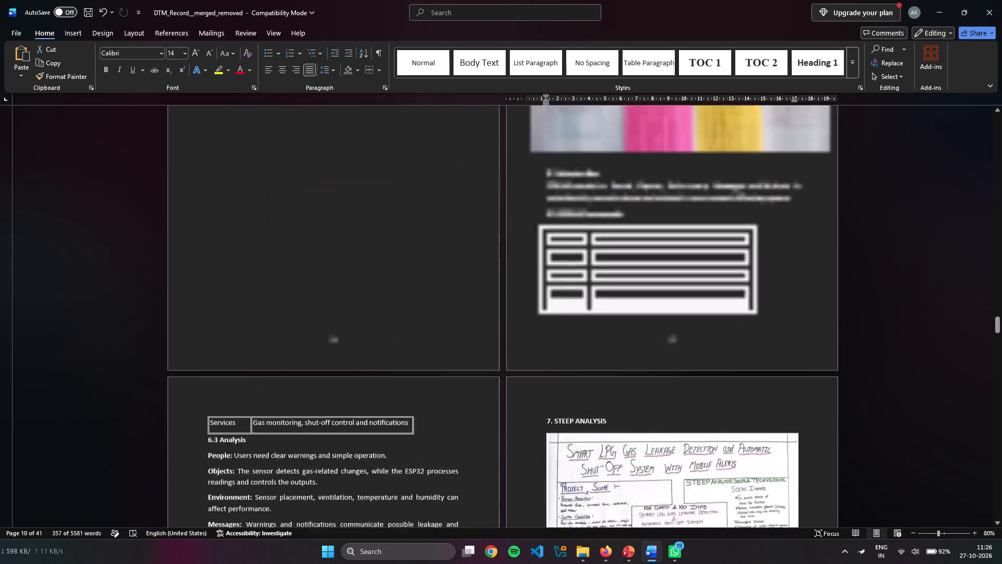
scroll(365, 197, "down", 20)
scroll(365, 197, "down", 5)
scroll(365, 197, "up", 20)
scroll(365, 197, "up", 20)
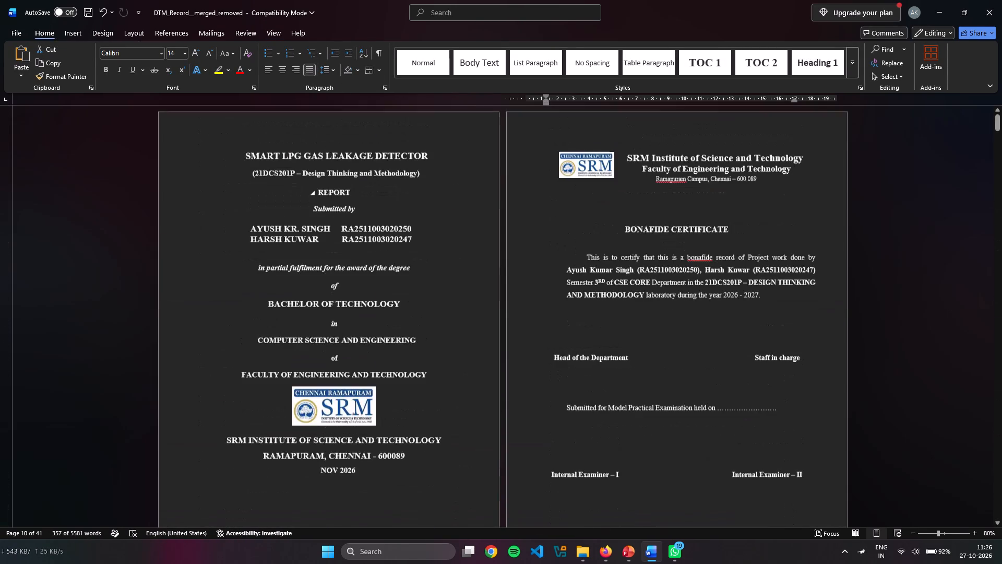
scroll(739, 313, "down", 4)
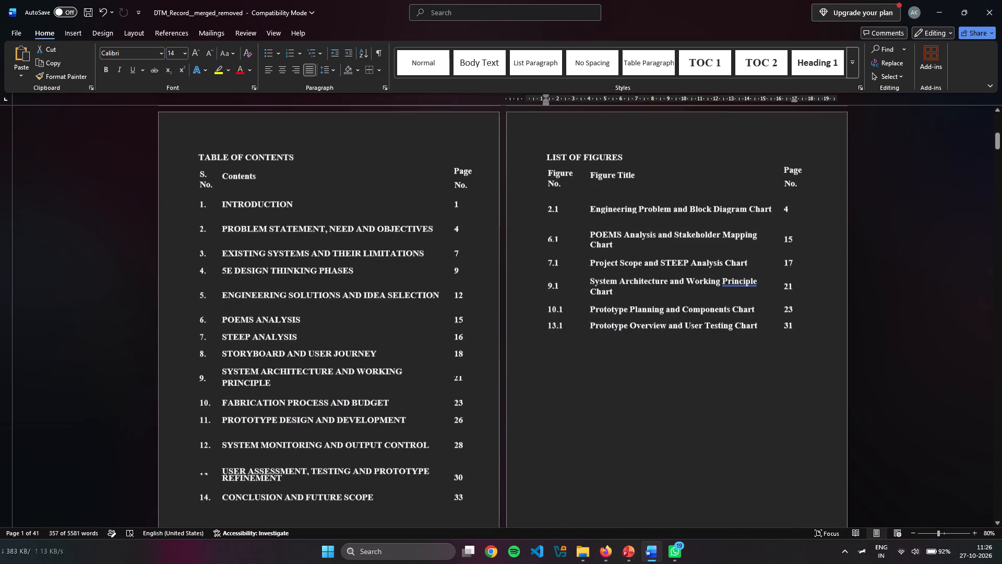
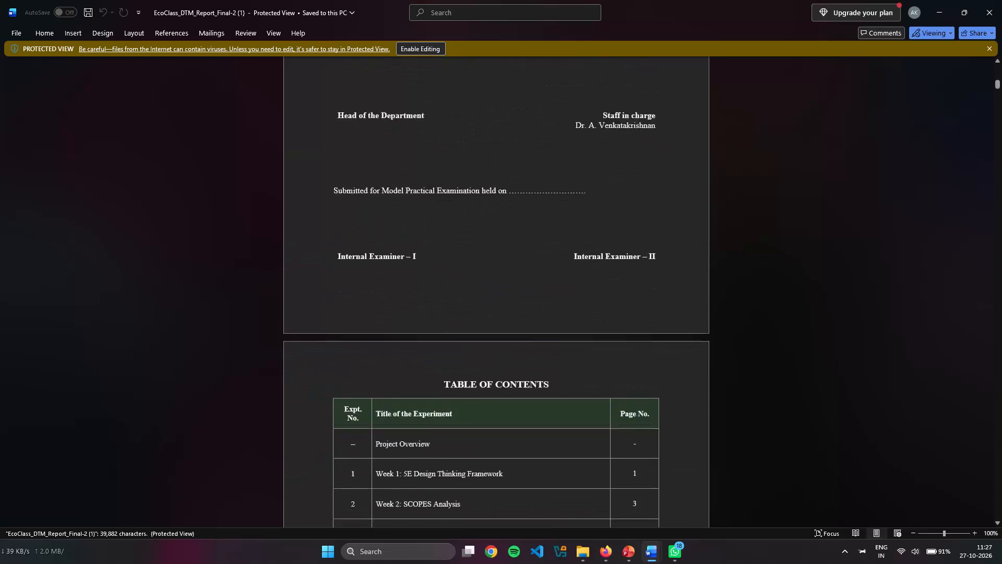
Select the table of contents heading and first rows in the EcoClass DTM report, and enable editing for the protected document.
left_click(520, 390)
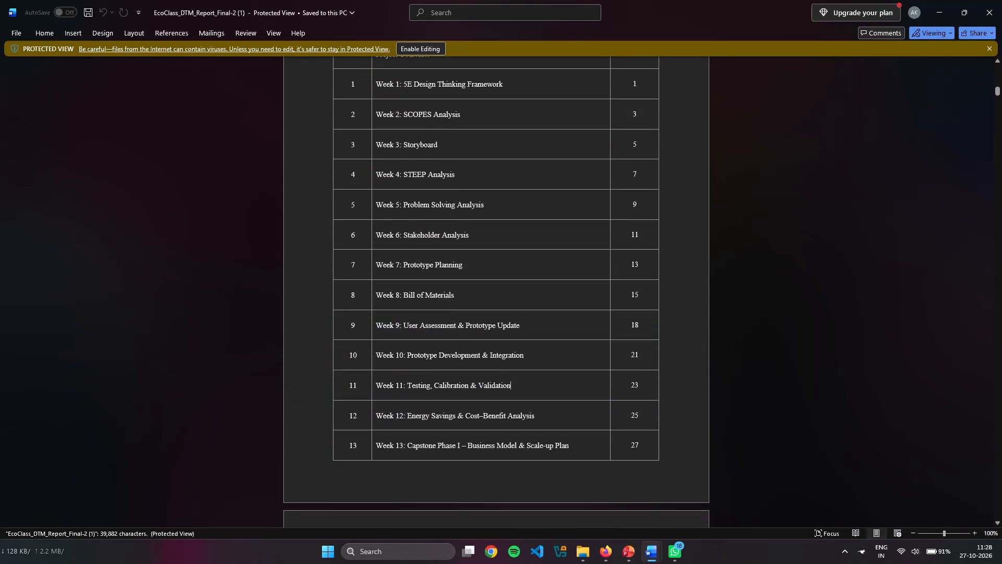
scroll(520, 390, "up", 1)
left_click(507, 153)
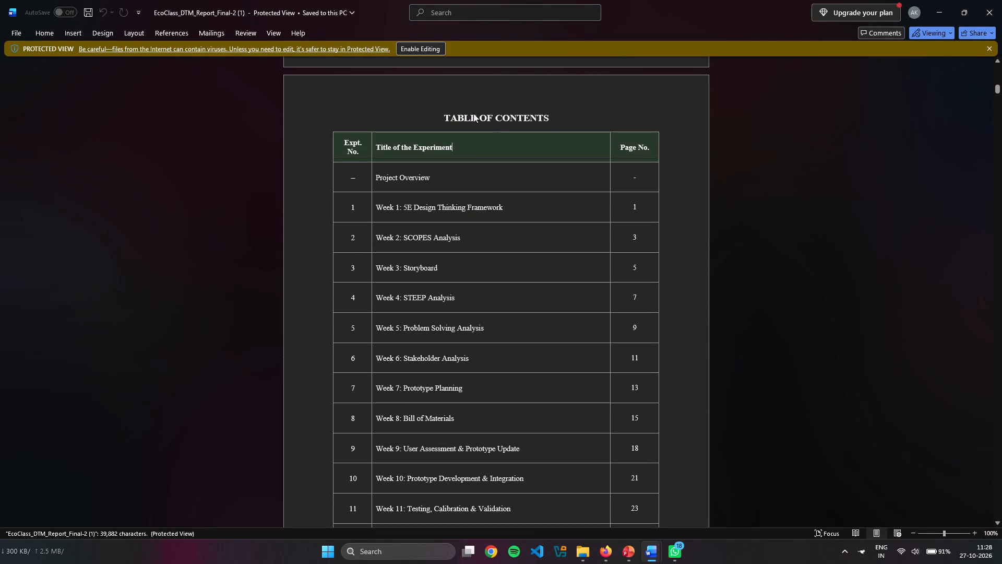
left_click_drag(447, 108, 514, 179)
left_click(434, 48)
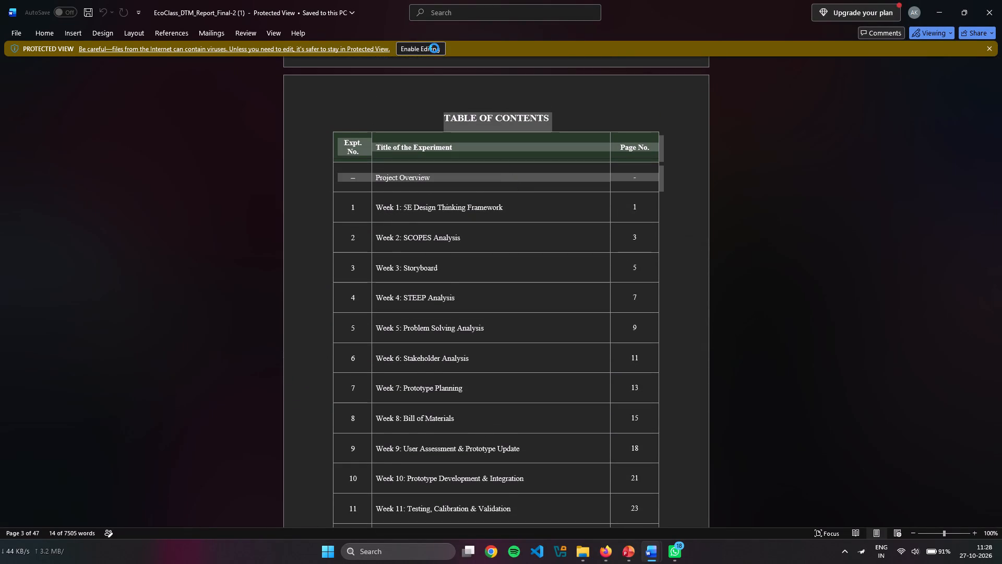
scroll(388, 227, "down", 3)
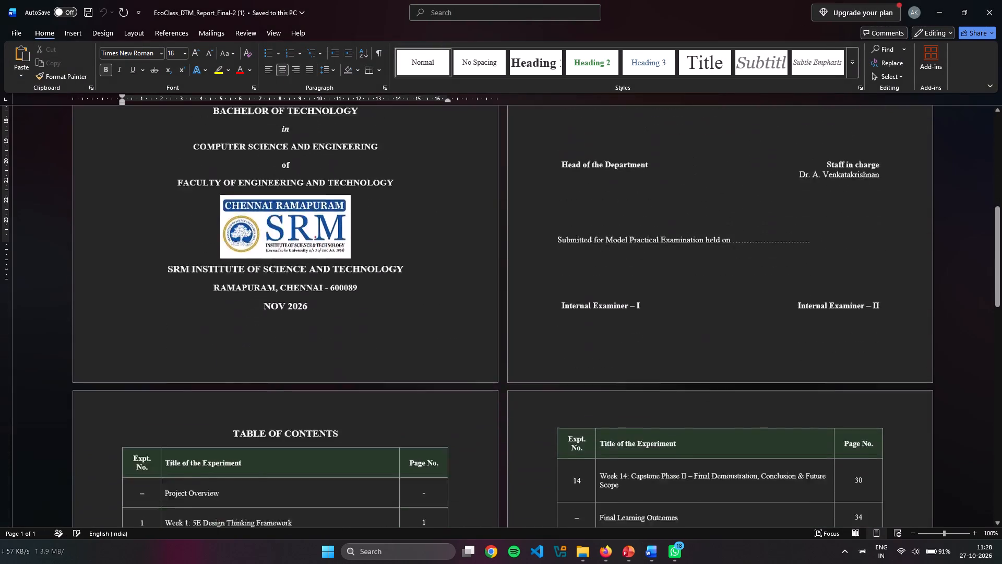
Copy the whole three-column table under TABLE OF CONTENTS in the EcoClass report.
scroll(388, 227, "down", 2)
left_click_drag(232, 217, 238, 224)
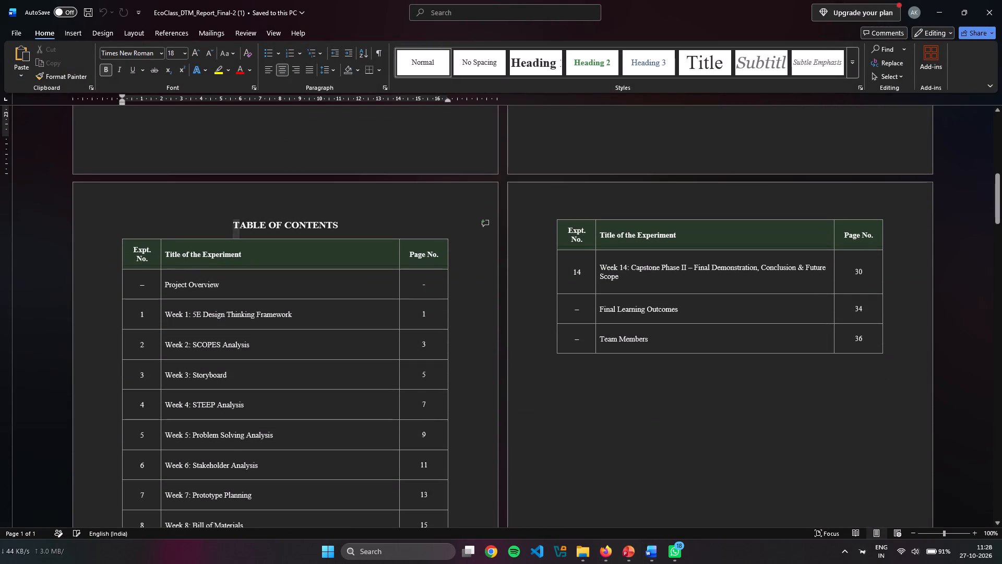
left_click_drag(238, 224, 243, 228)
left_click(207, 228)
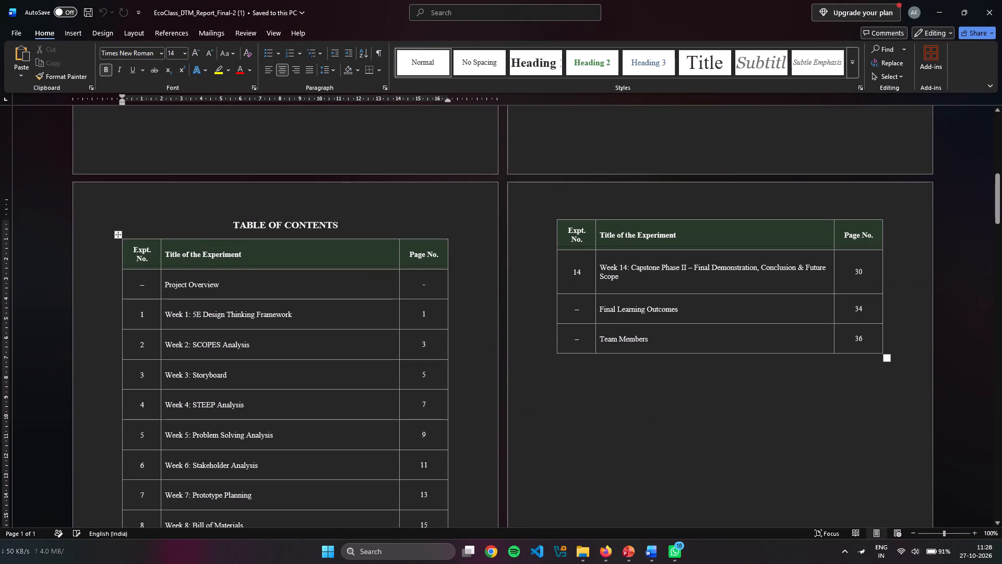
left_click(118, 236)
scroll(118, 236, "down", 2)
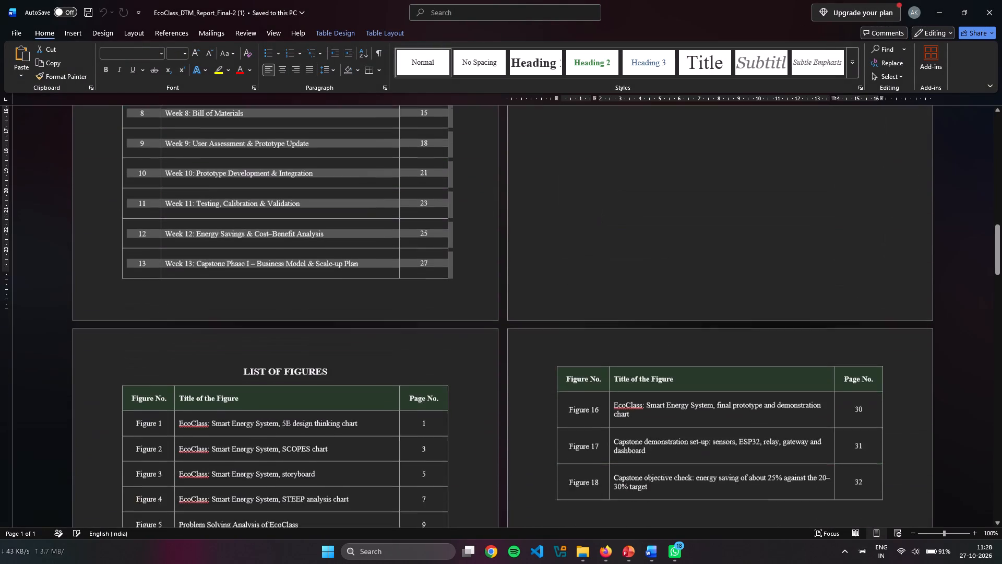
scroll(118, 236, "down", 4)
key("ctrl+c")
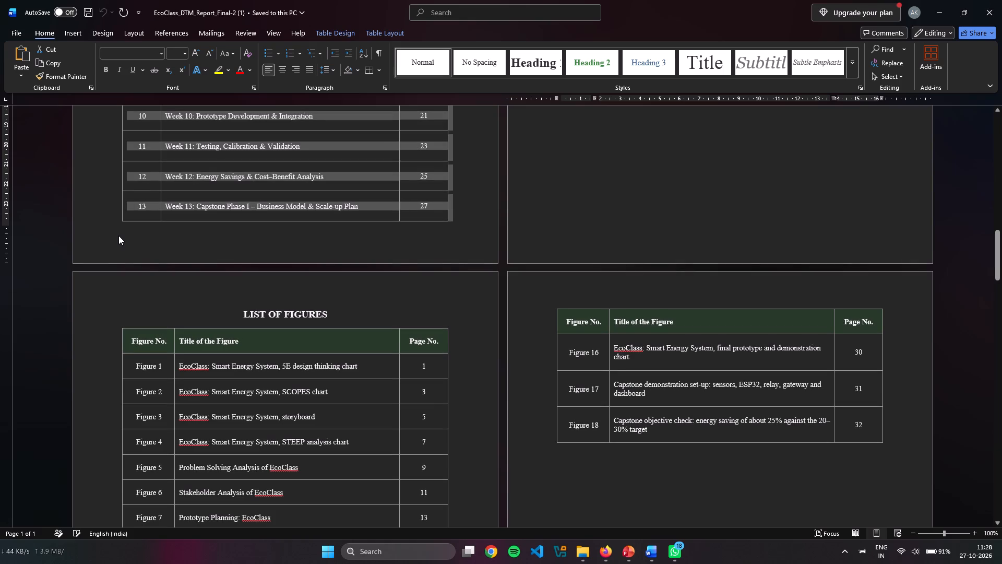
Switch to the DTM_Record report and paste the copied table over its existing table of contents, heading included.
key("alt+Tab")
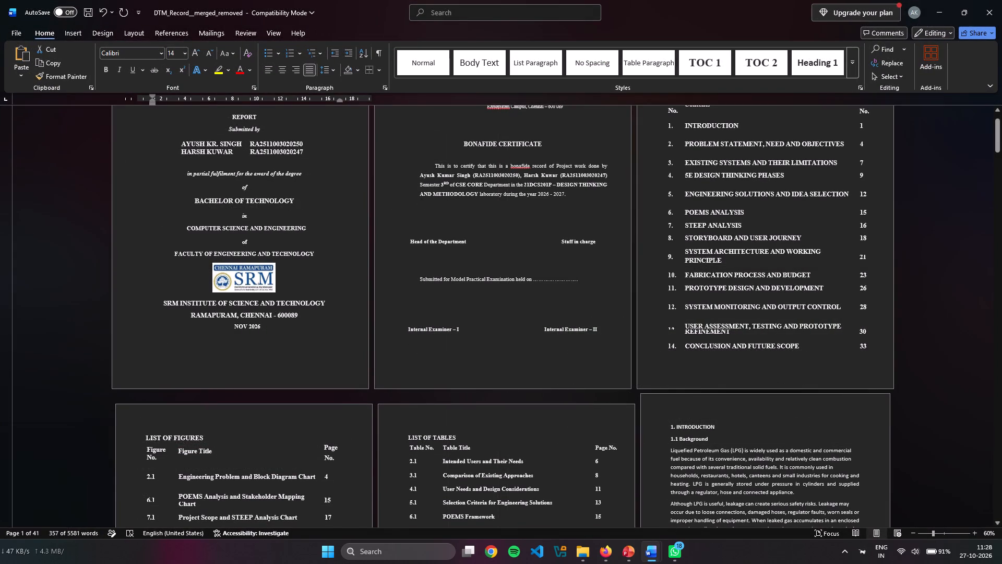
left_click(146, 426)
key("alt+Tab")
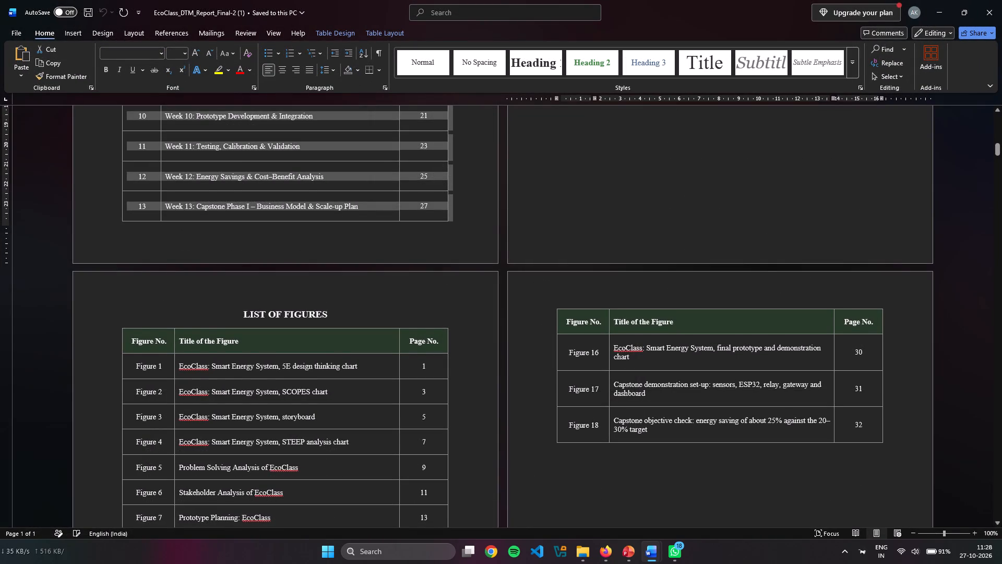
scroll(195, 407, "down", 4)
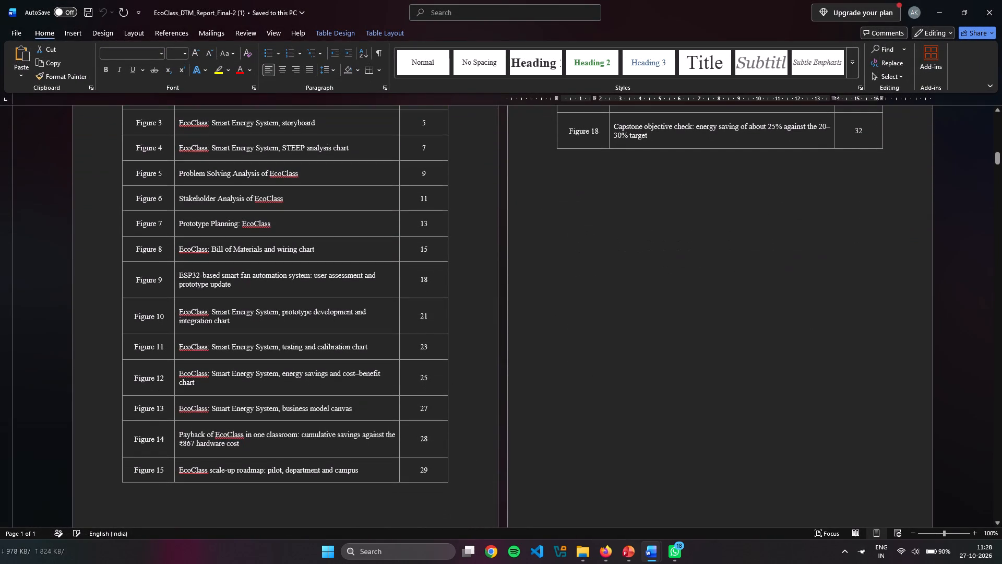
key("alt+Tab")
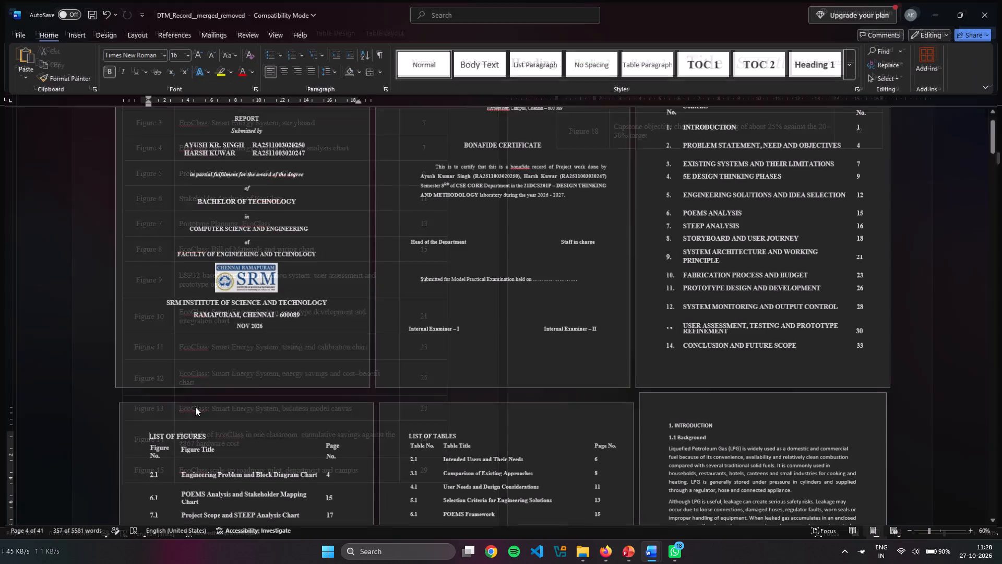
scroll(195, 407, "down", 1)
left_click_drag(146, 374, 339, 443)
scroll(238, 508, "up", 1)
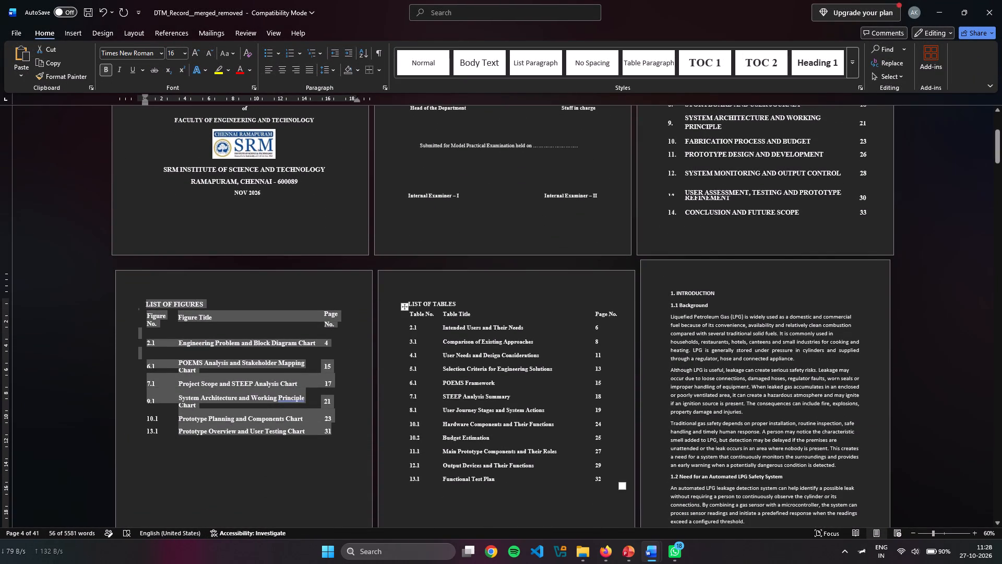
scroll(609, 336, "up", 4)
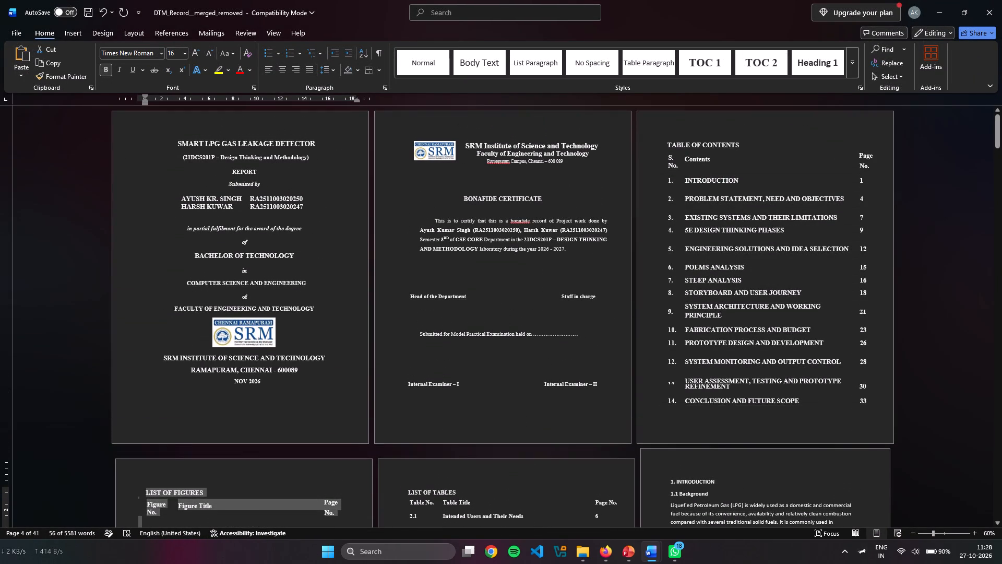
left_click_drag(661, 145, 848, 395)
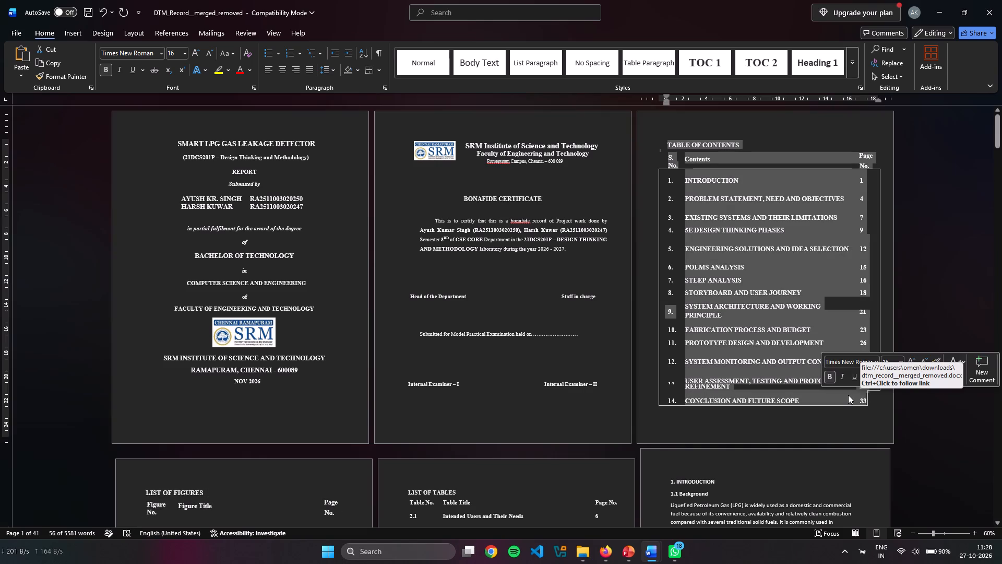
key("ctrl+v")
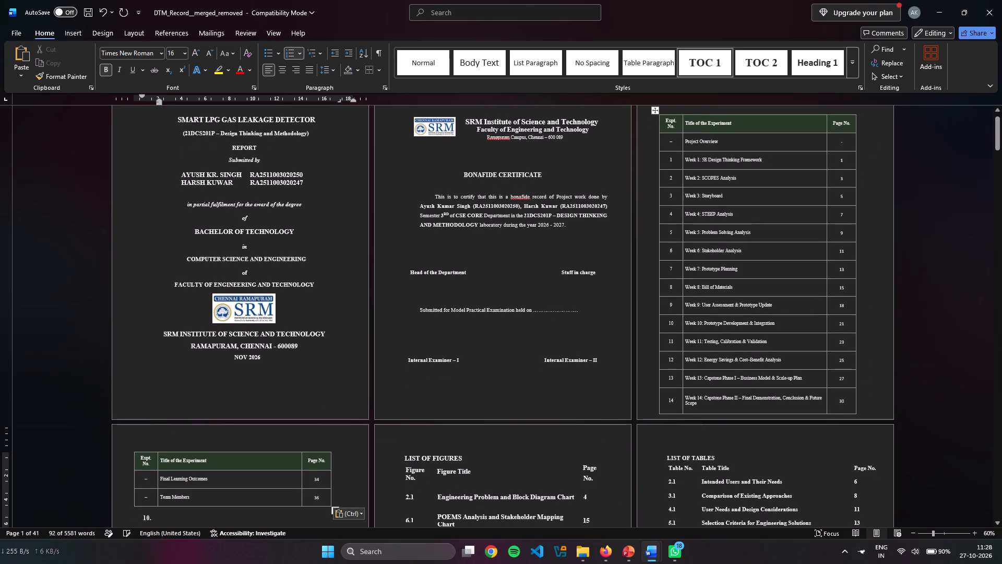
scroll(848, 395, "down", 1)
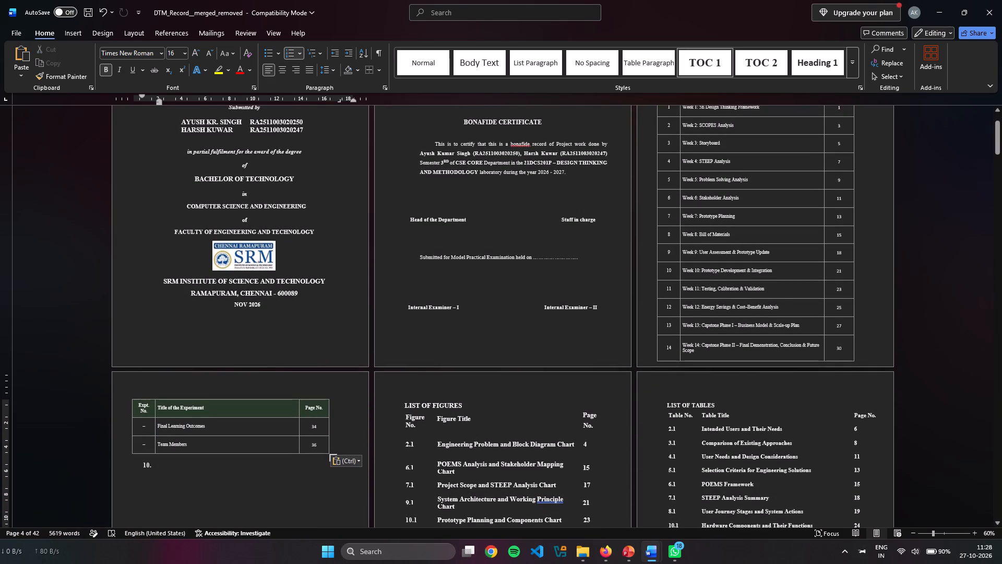
Compare the source table of contents in the EcoClass report with the table pasted into the DTM_Record report.
key("alt+Tab")
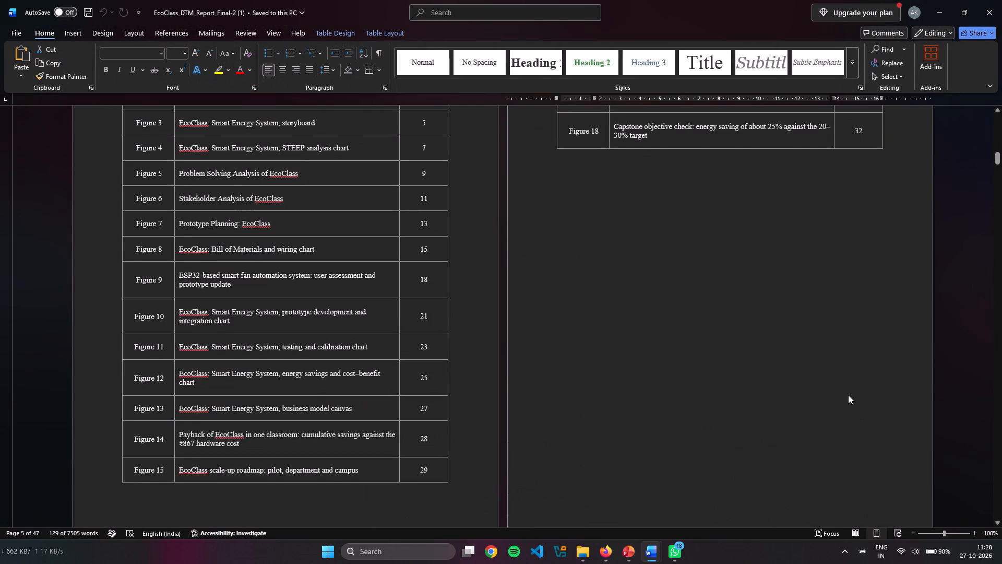
scroll(848, 395, "up", 6)
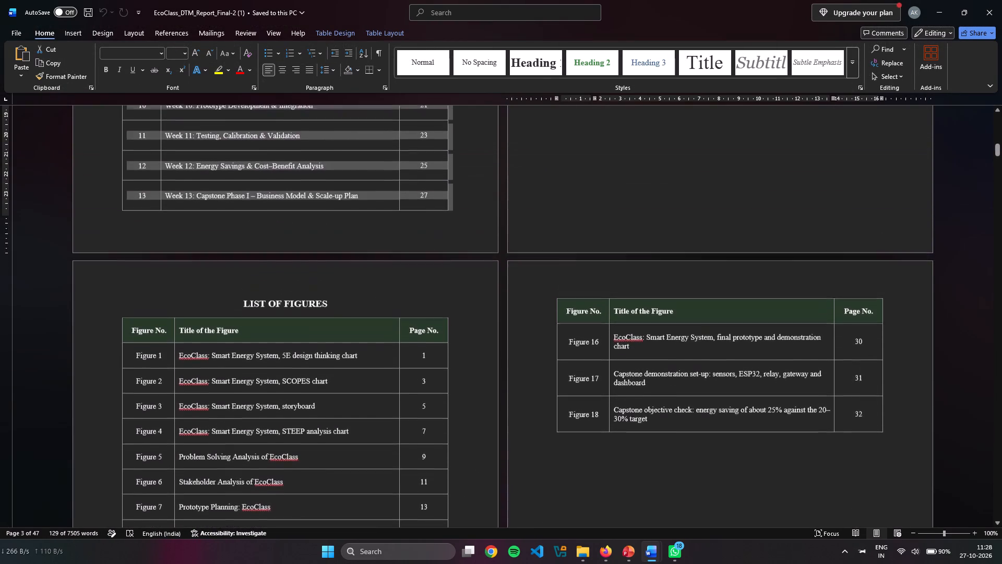
scroll(848, 395, "up", 5)
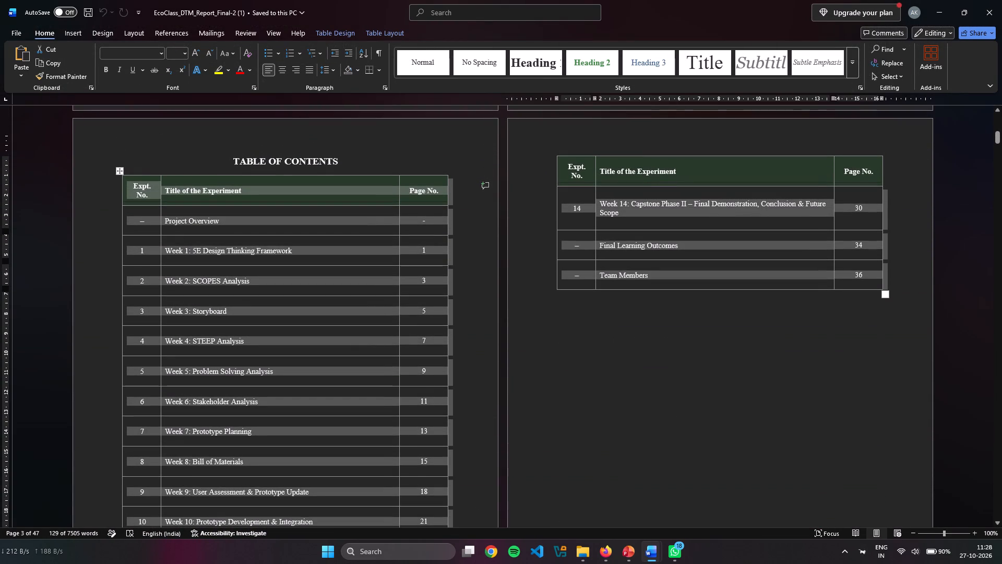
scroll(848, 395, "up", 1)
scroll(848, 395, "down", 3)
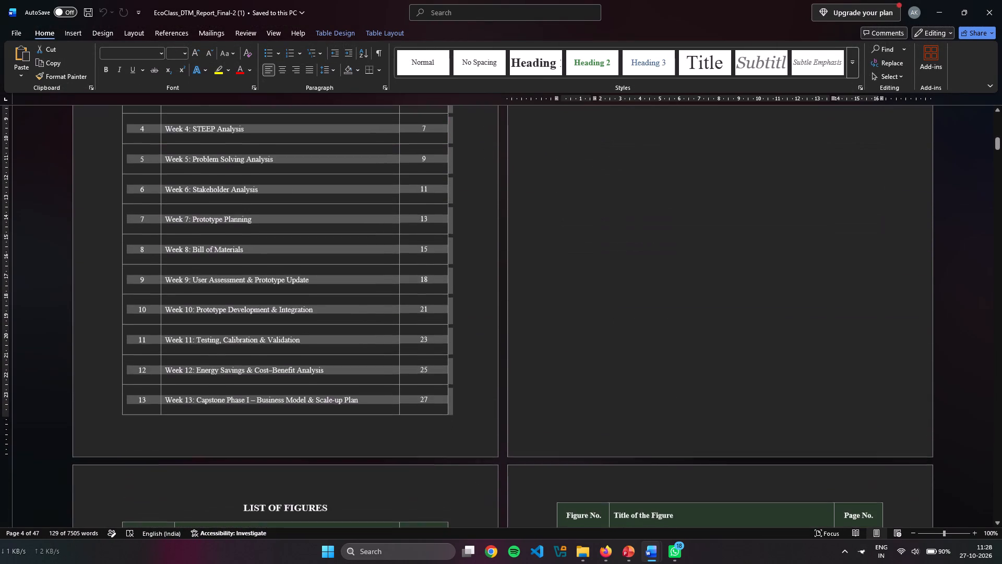
key("alt+Tab")
scroll(848, 395, "up", 1)
scroll(848, 395, "down", 1)
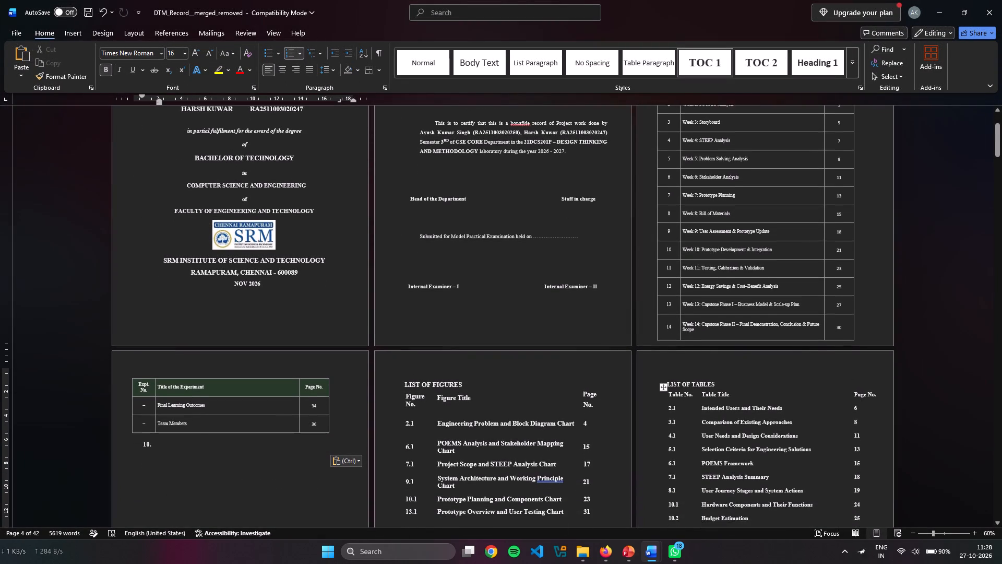
scroll(848, 395, "down", 1)
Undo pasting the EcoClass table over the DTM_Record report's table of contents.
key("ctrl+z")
Insert a page break directly before the TABLE OF CONTENTS heading in the DTM_Record report.
scroll(848, 395, "up", 1)
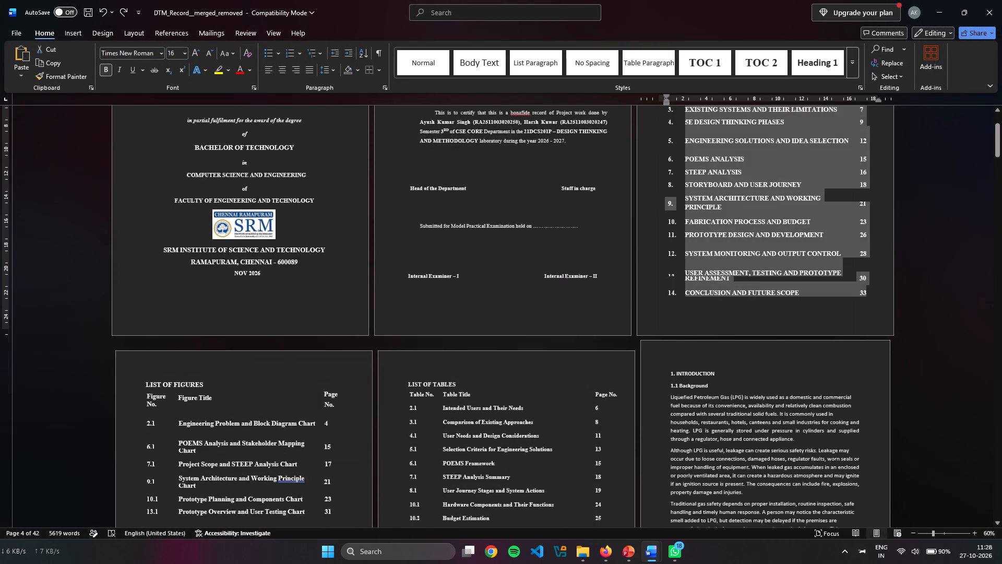
scroll(848, 395, "up", 1)
left_click(670, 133)
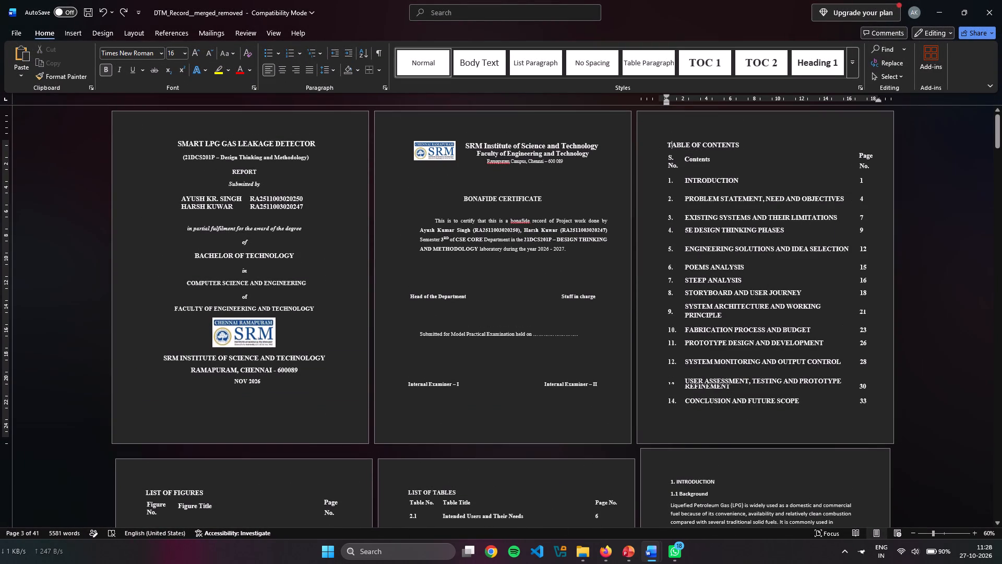
key("Left")
key("ctrl+Return")
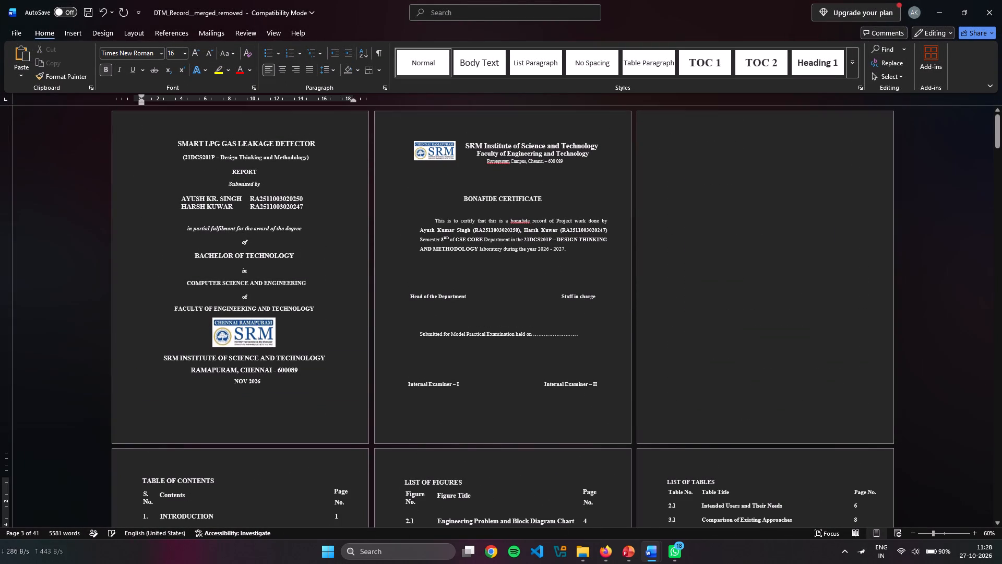
Paste the copied EcoClass contents table onto the new blank page before the table of contents.
left_click(685, 126)
key("ctrl+v")
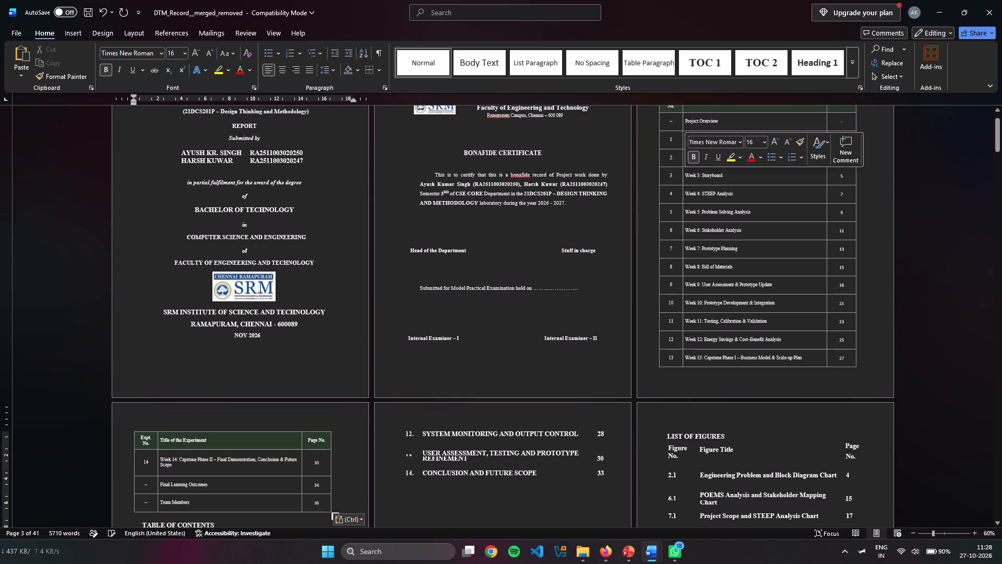
Compare the pasted contents table with the original table of contents entries that follow it.
scroll(674, 218, "down", 3)
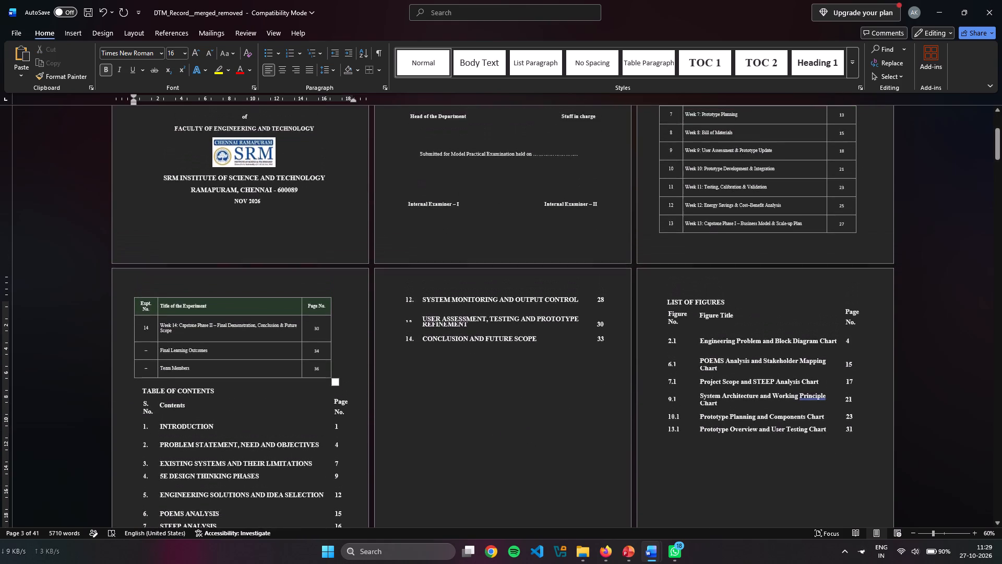
scroll(674, 218, "up", 2)
scroll(743, 158, "down", 1)
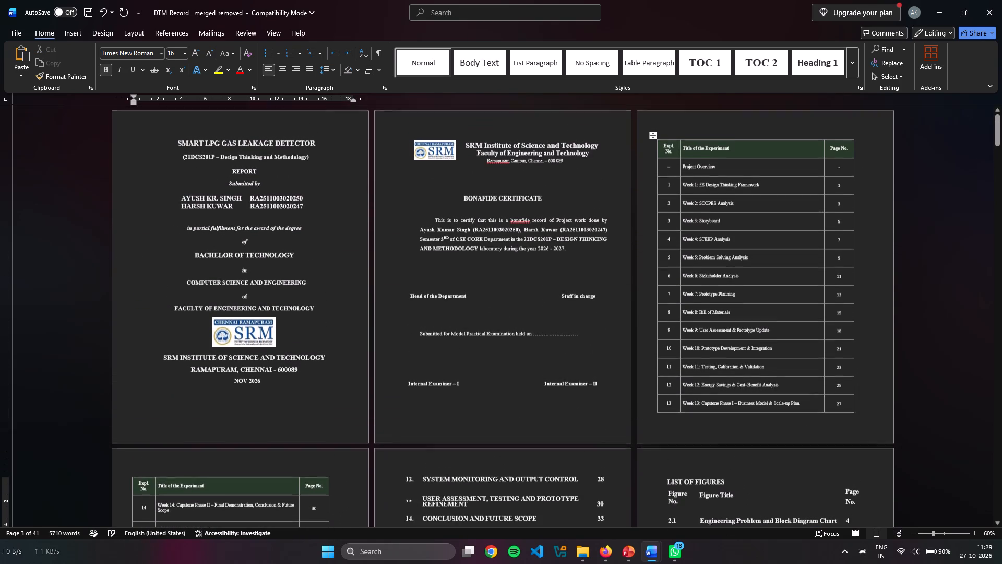
scroll(743, 158, "down", 2)
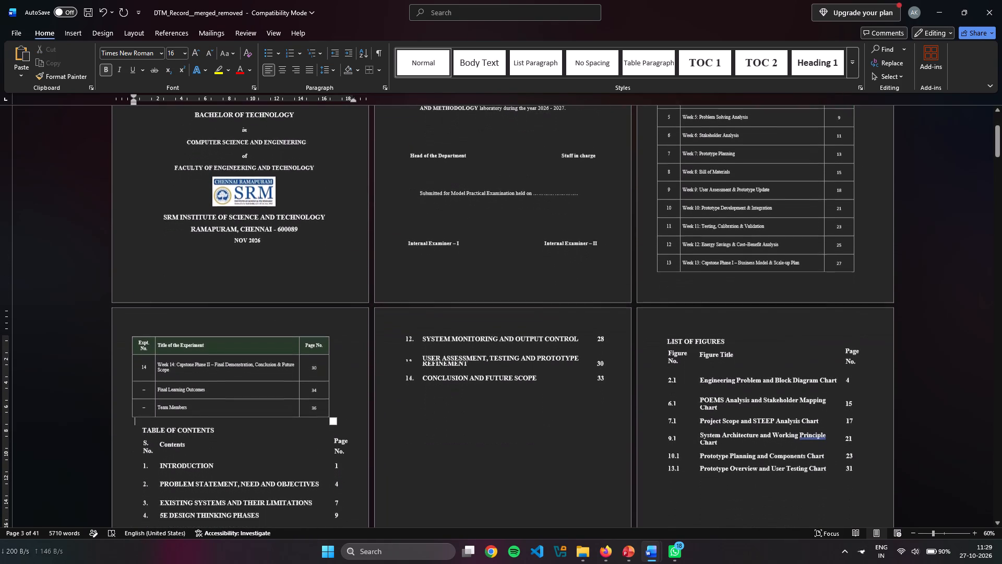
scroll(743, 158, "down", 2)
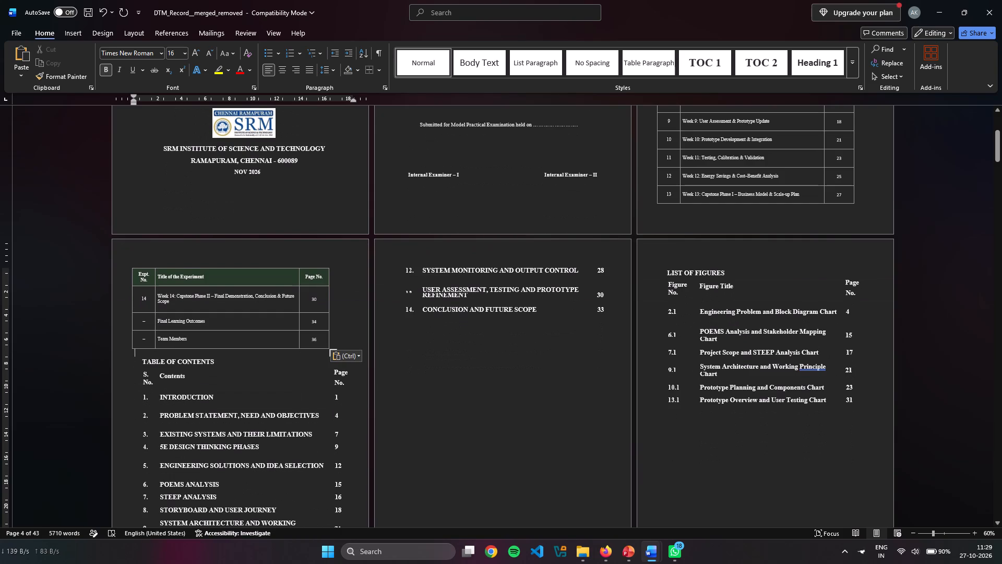
scroll(743, 158, "down", 1)
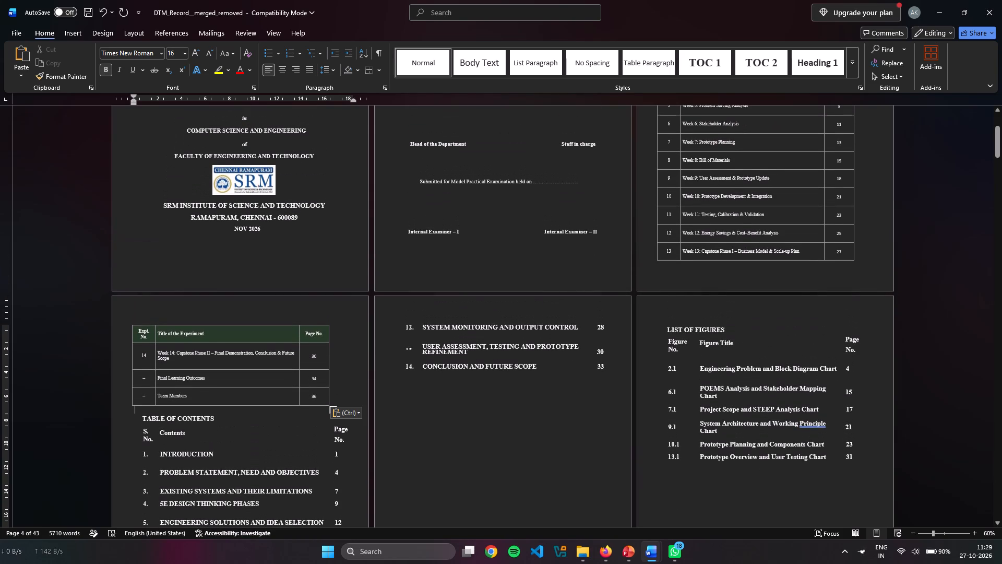
scroll(743, 158, "down", 1)
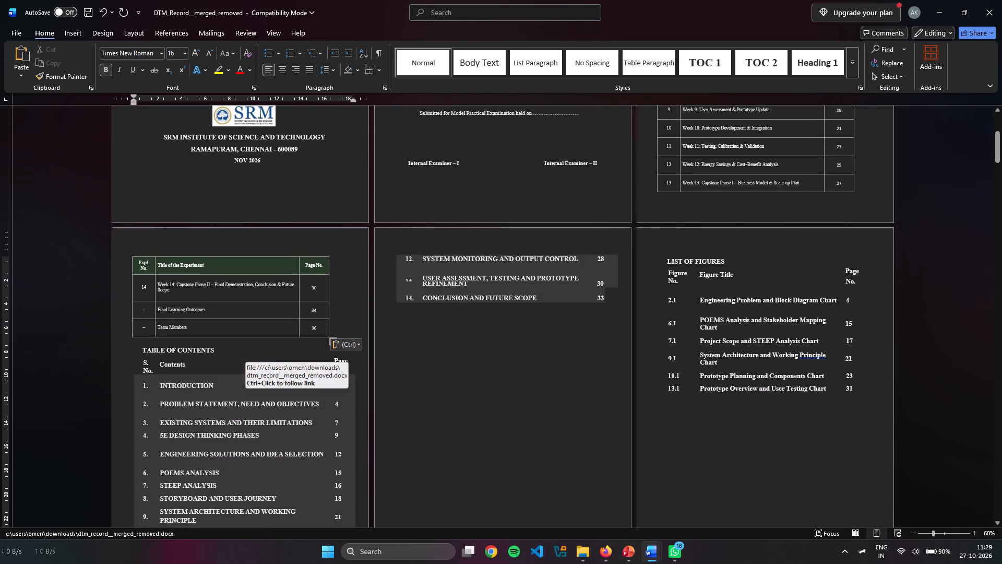
left_click(251, 402)
double_click(251, 402)
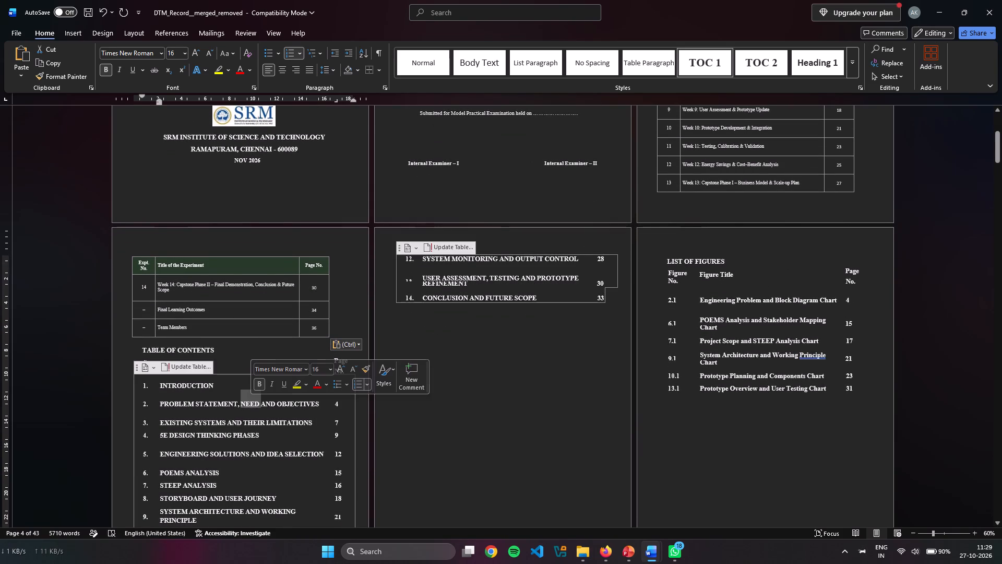
scroll(455, 344, "up", 3)
scroll(677, 232, "up", 2)
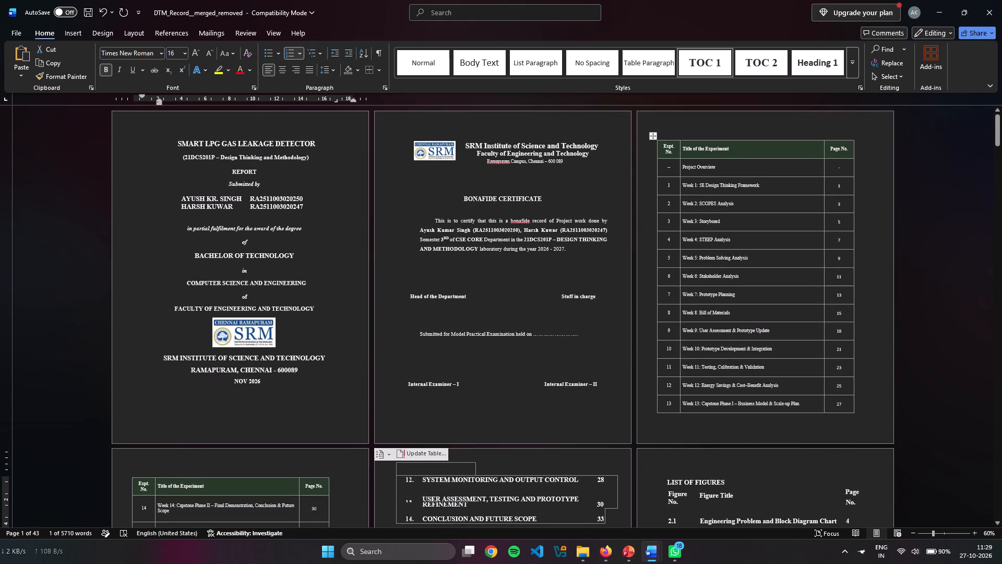
left_click(738, 180)
scroll(738, 180, "down", 1)
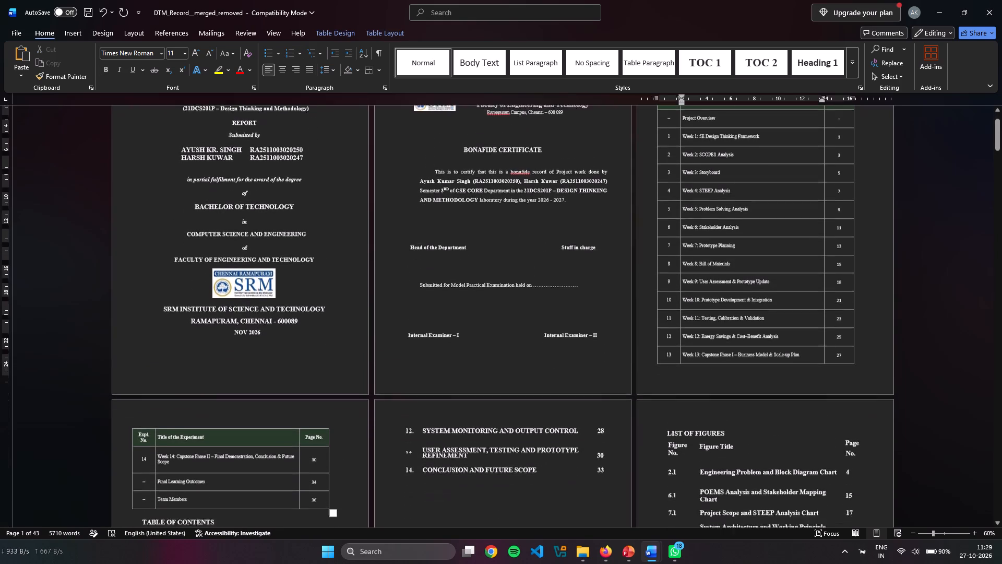
scroll(738, 180, "down", 5)
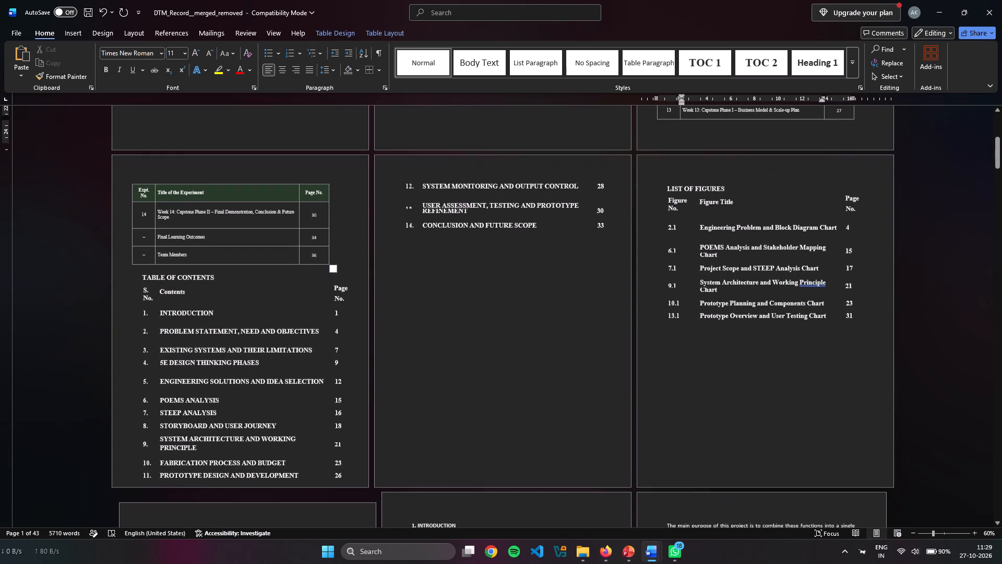
scroll(738, 180, "down", 1)
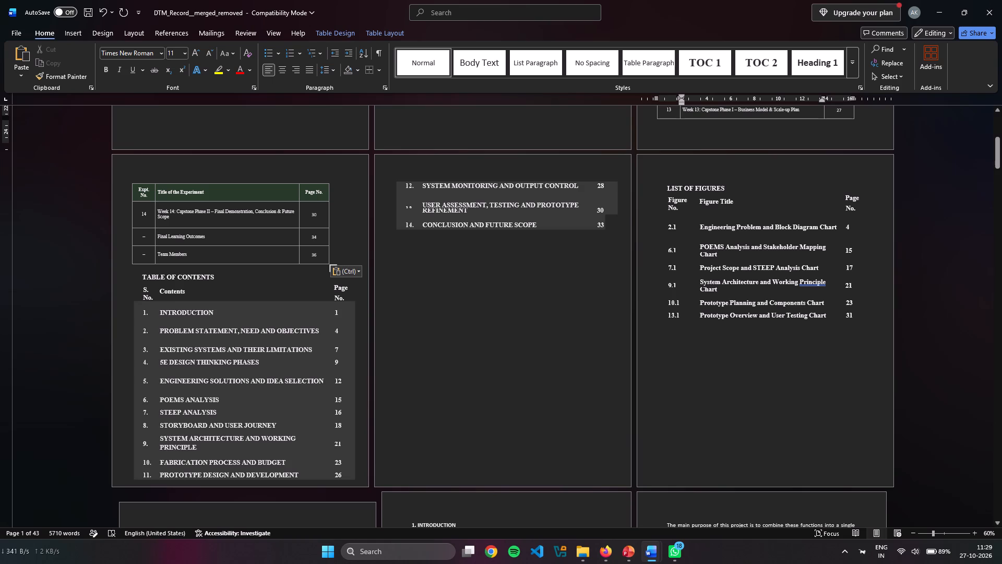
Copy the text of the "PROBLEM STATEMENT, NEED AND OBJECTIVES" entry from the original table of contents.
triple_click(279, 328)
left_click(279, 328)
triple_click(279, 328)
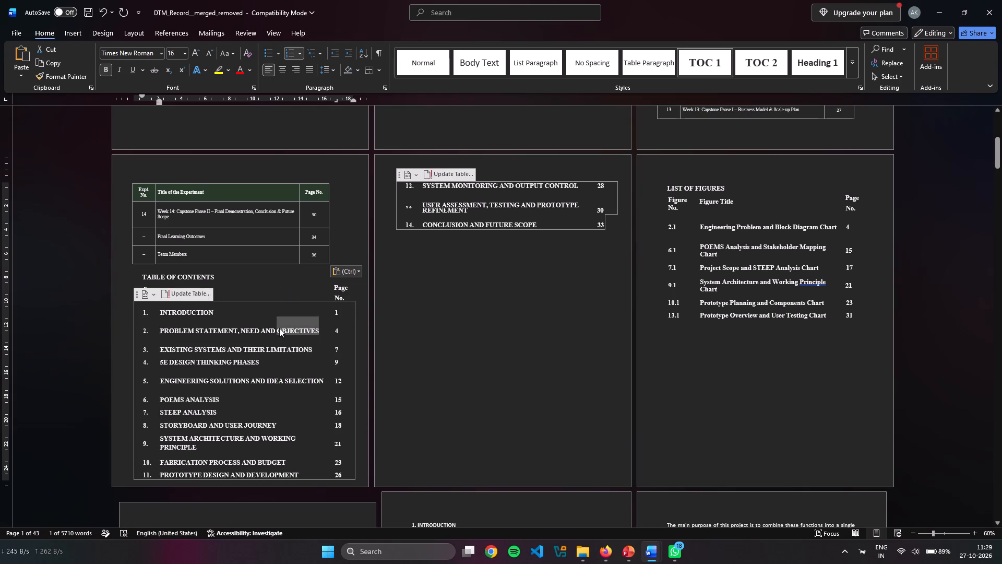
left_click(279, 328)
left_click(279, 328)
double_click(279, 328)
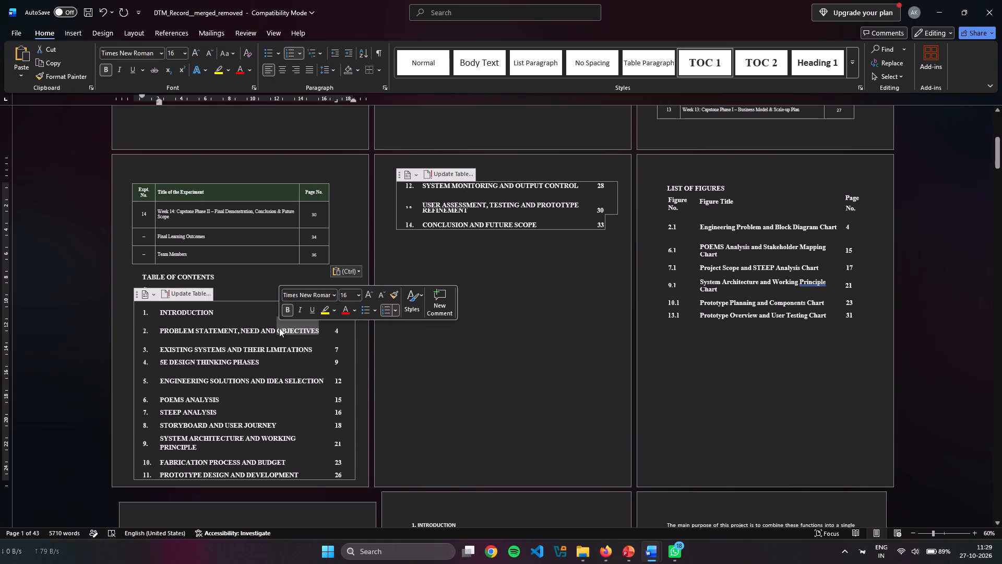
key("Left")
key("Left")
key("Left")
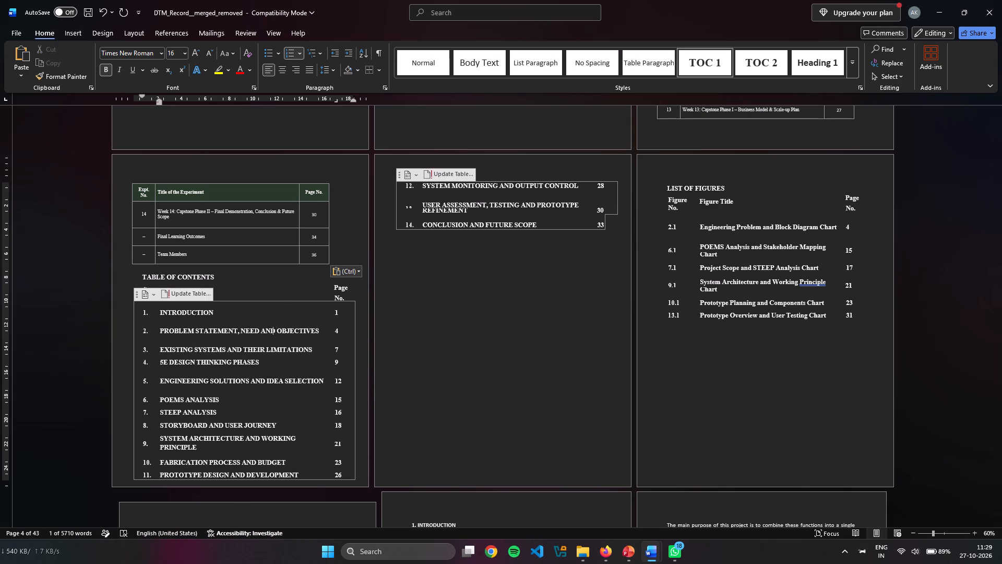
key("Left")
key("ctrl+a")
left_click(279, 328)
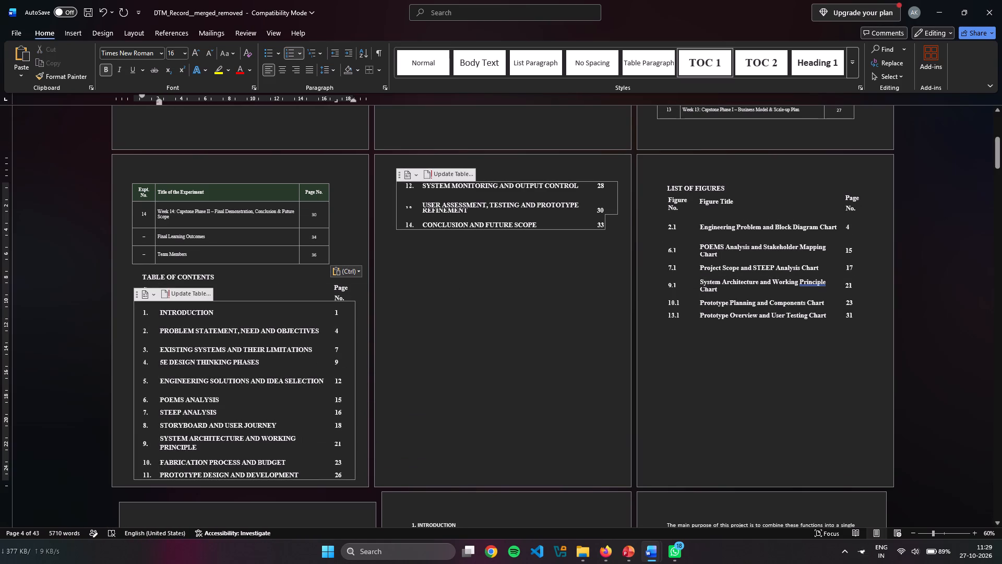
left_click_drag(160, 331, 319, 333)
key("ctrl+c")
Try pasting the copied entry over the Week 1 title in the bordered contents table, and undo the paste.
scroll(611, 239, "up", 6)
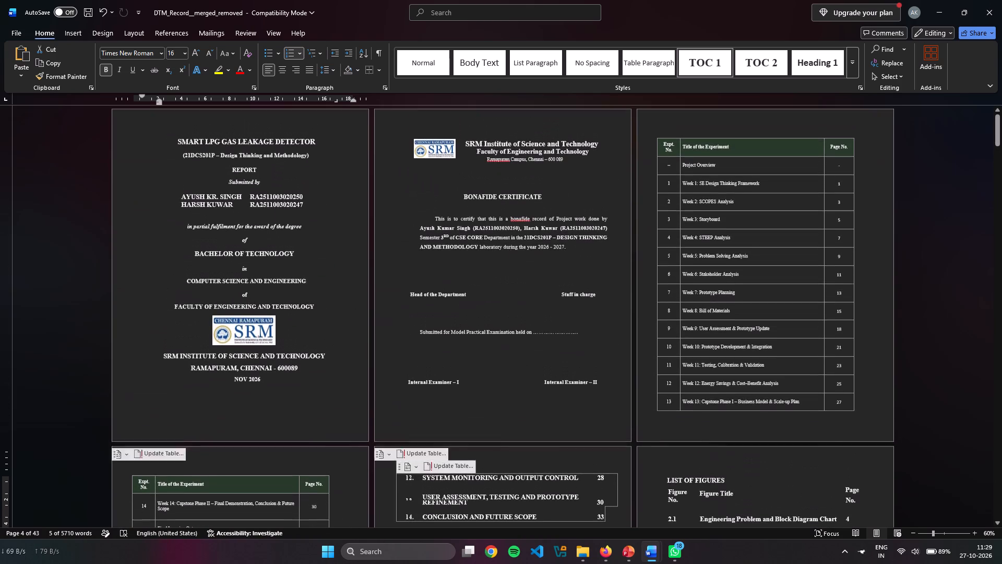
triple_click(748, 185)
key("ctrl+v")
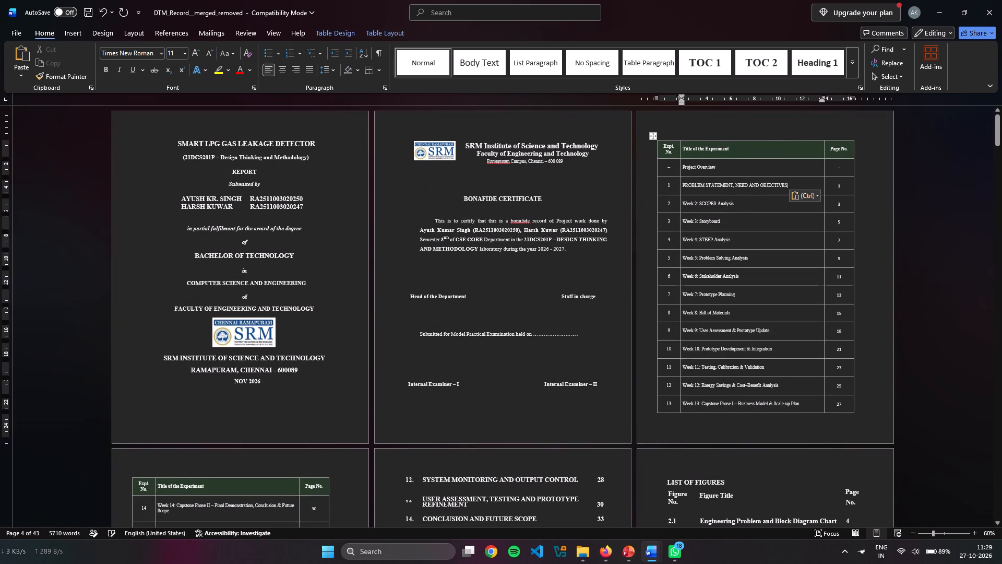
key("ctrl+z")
Erase the existing title text after "Week 1:" in row 1 of the bordered contents table.
key("Right")
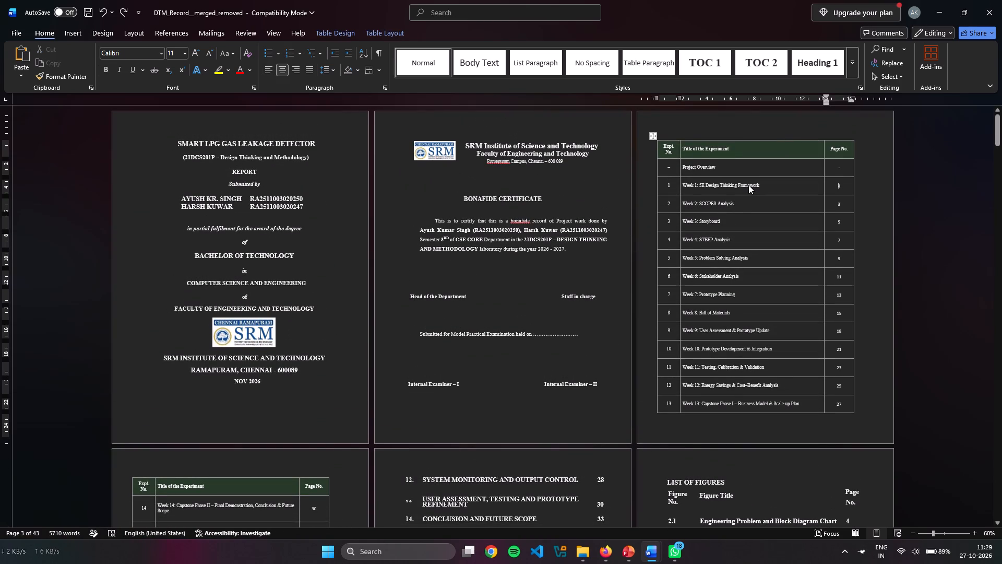
key("Left")
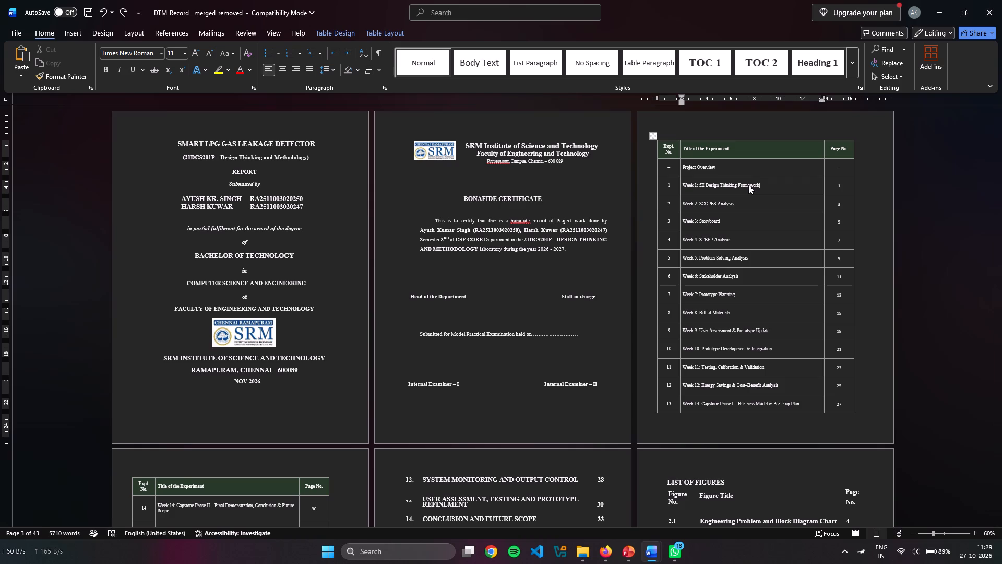
scroll(748, 185, "down", 5)
scroll(748, 185, "up", 1)
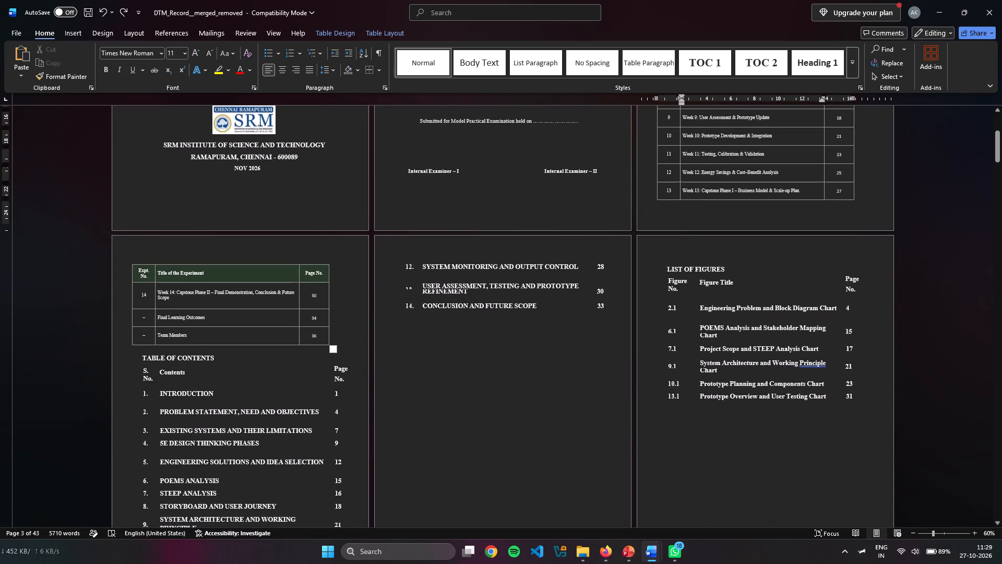
scroll(748, 185, "up", 1)
key("BackSpace")
key("BackSpace")
key("BackSpace")
key("BackSpace")
key("BackSpace")
key("BackSpace")
key("BackSpace")
key("BackSpace")
key("BackSpace")
key("BackSpace")
key("BackSpace")
key("BackSpace")
key("BackSpace")
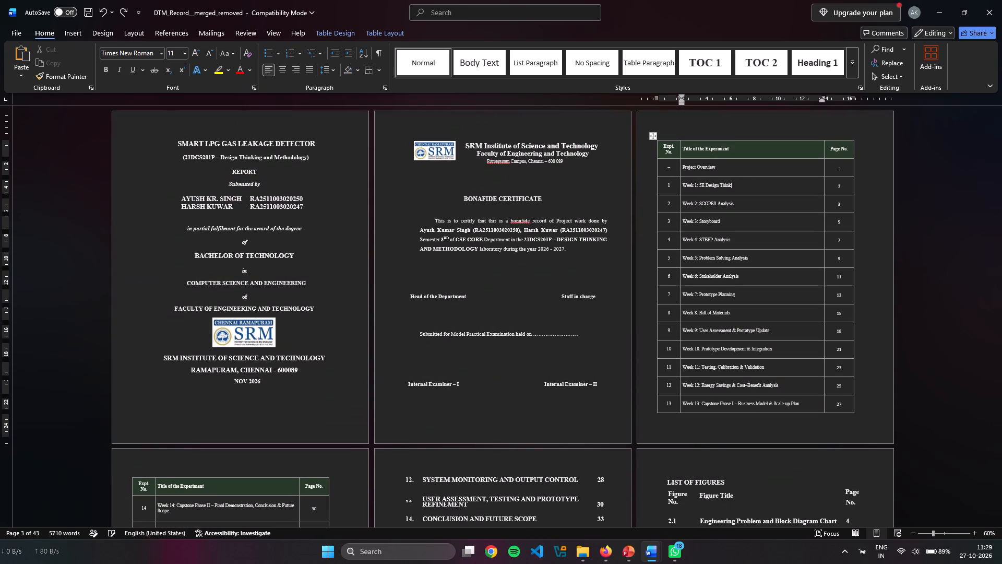
key("BackSpace")
key("BackSpace")
key("BackSpace")
key("BackSpace")
key("BackSpace")
key("BackSpace")
key("BackSpace")
key("BackSpace")
key("BackSpace")
key("BackSpace")
key("BackSpace")
key("BackSpace")
key("BackSpace")
key("BackSpace")
key("BackSpace")
Enter "Problem Statement, Need and Objectives" after "Week 1:" in row 1 of the bordered contents table.
type("Problem")
key("space")
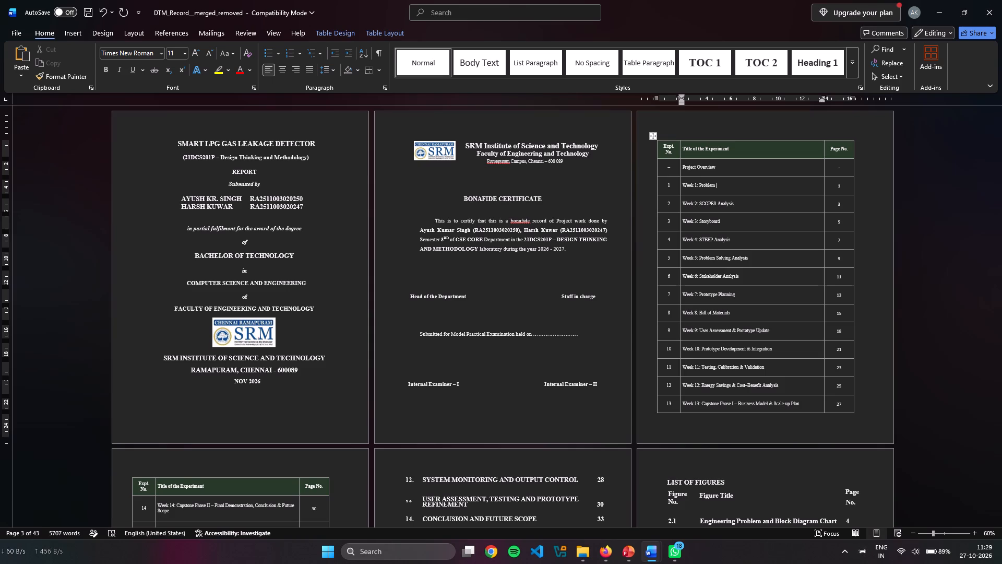
scroll(748, 185, "down", 4)
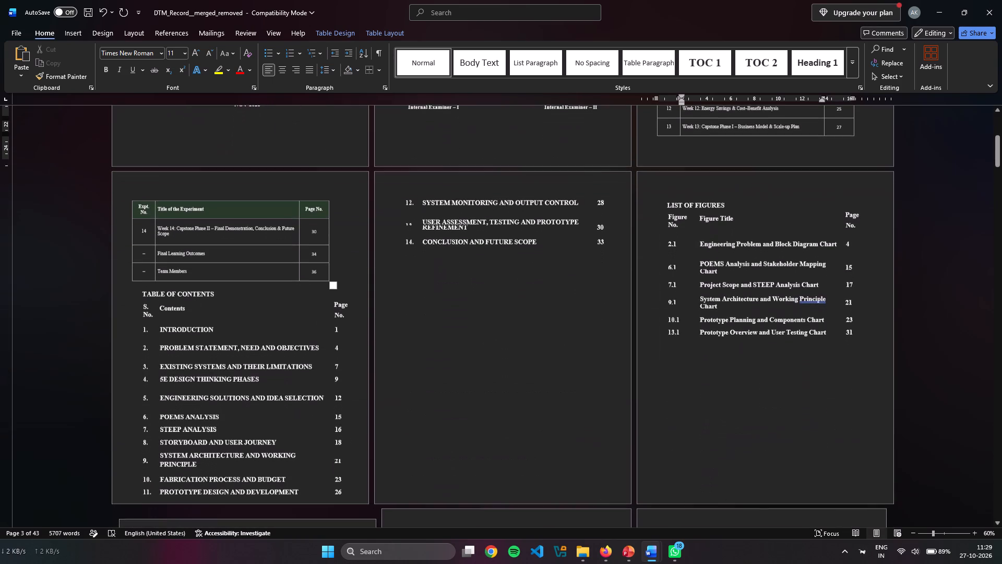
scroll(748, 185, "down", 2)
key("shift+s")
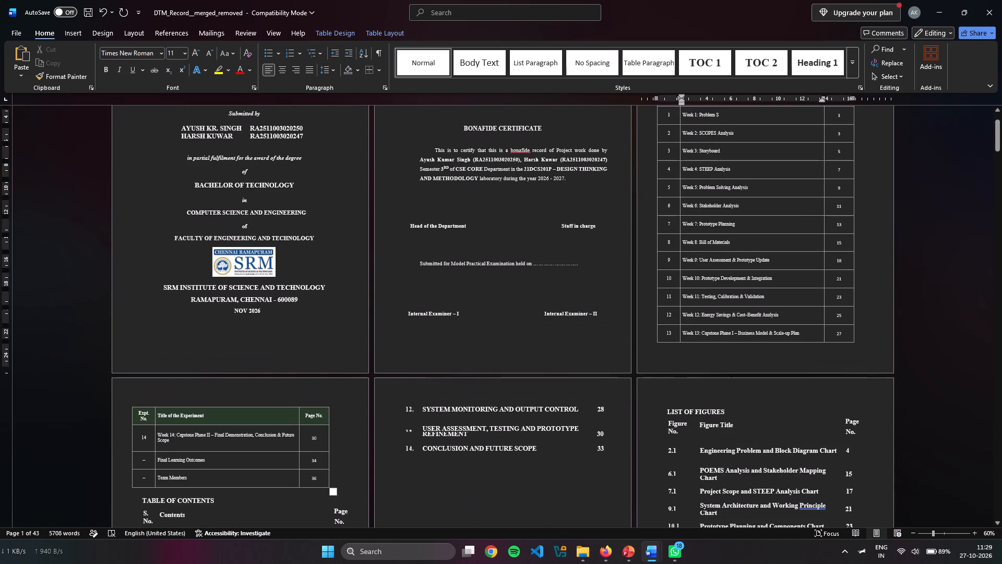
type("at")
key("BackSpace")
key("BackSpace")
type("tatement")
key("space")
scroll(748, 185, "down", 1)
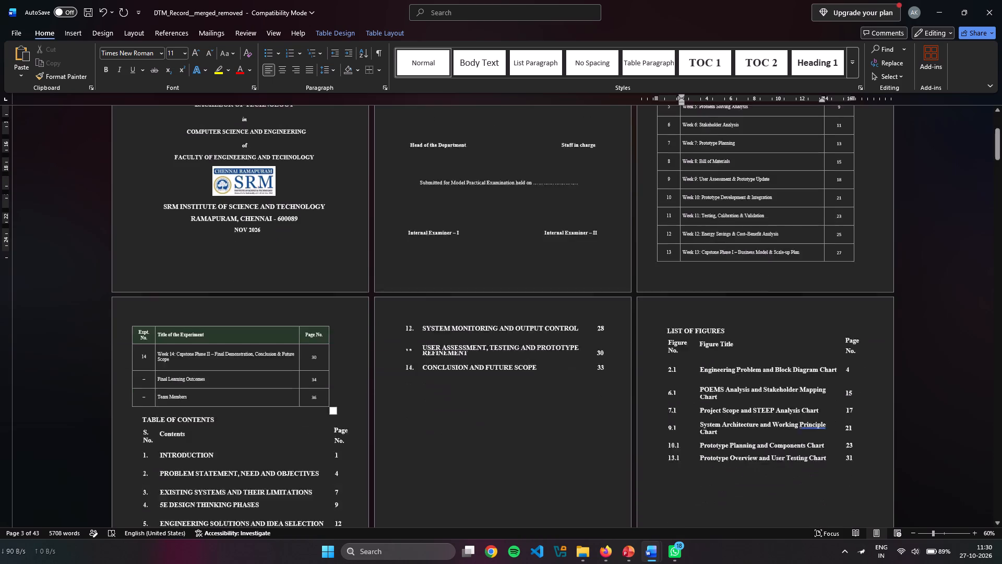
scroll(748, 185, "down", 3)
key("BackSpace")
type(", Need")
key("space")
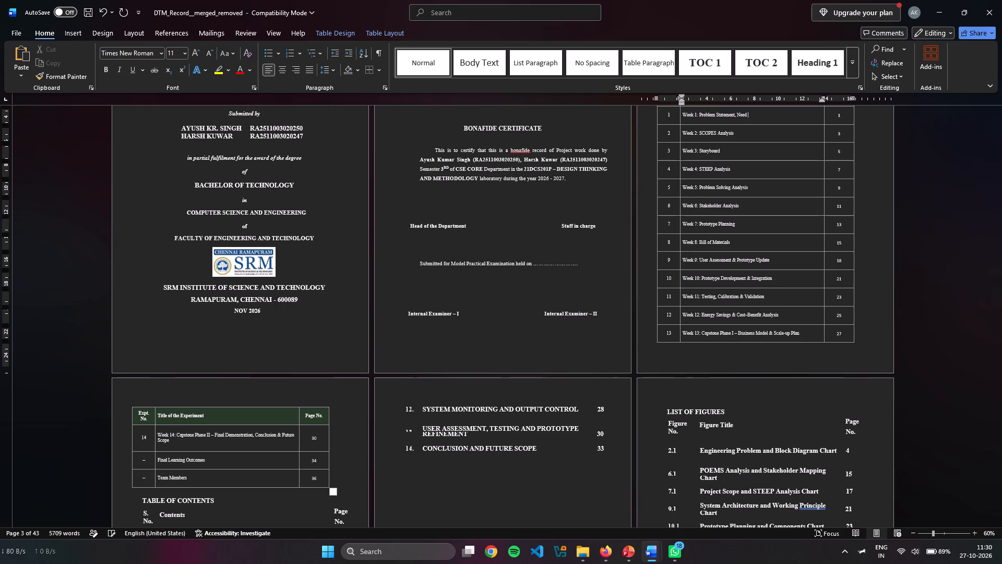
scroll(748, 185, "down", 2)
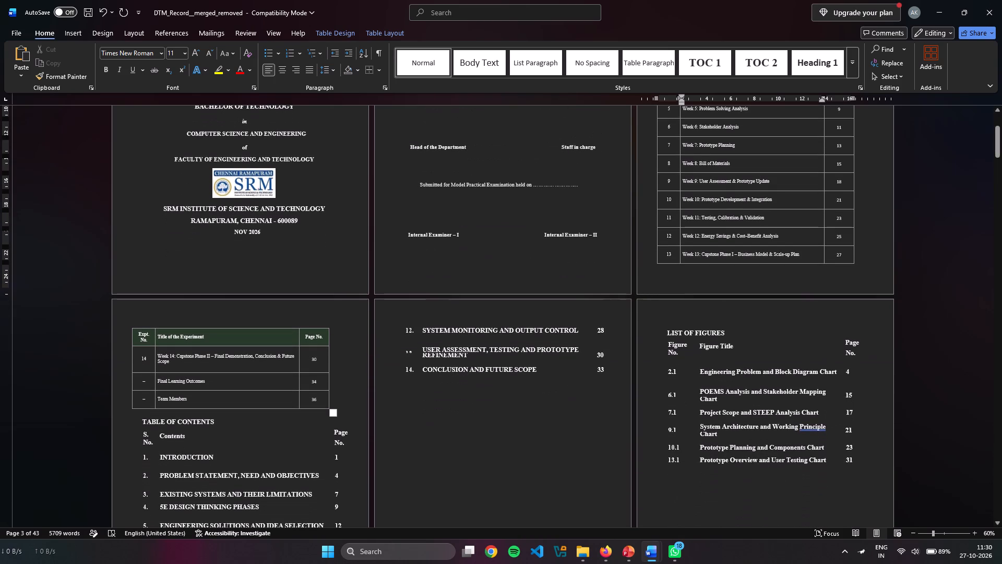
type("and Object")
scroll(748, 185, "down", 2)
type("ives")
Compare the bordered contents table with the original table of contents entries and the lists of figures and tables.
scroll(794, 241, "down", 2)
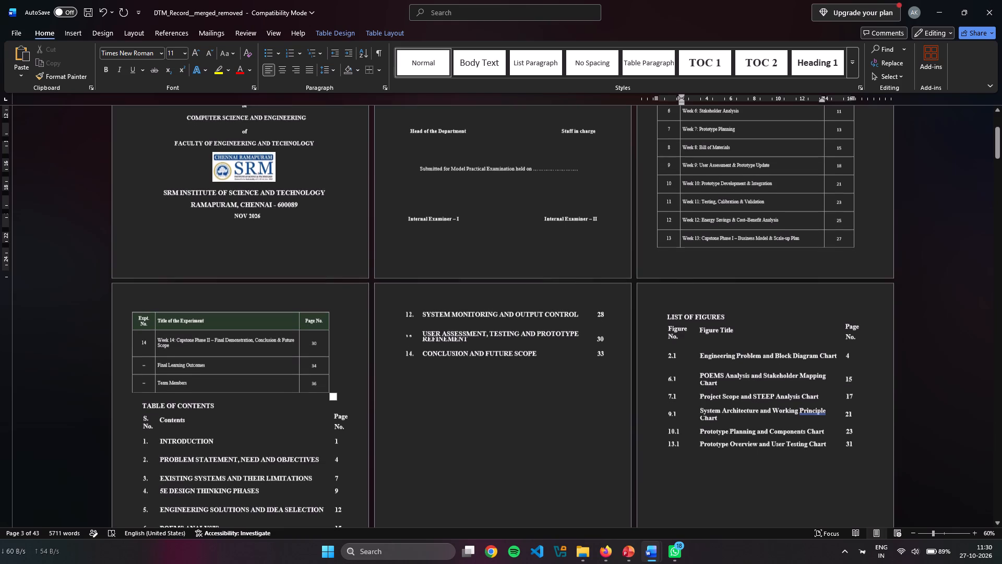
scroll(728, 290, "up", 1)
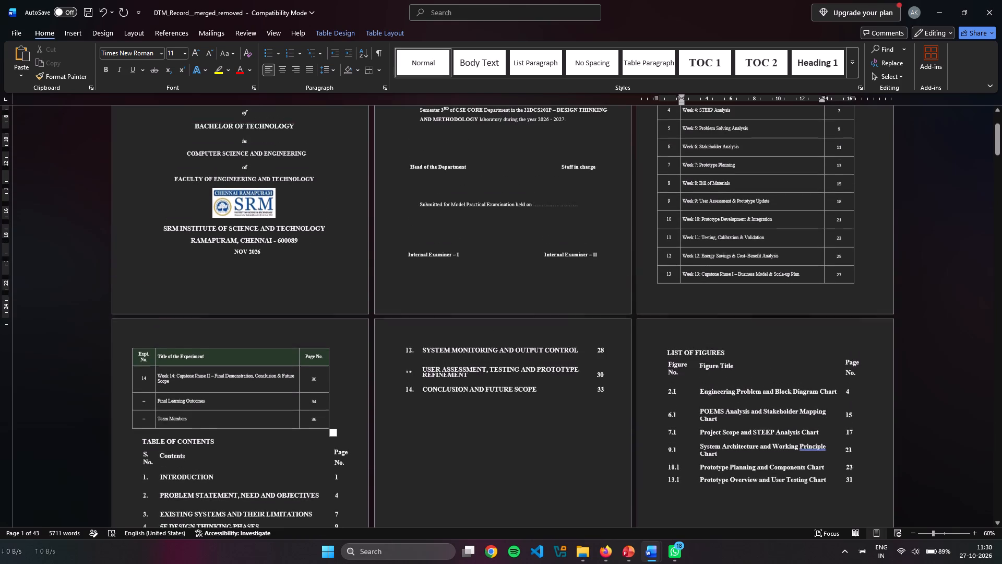
scroll(728, 290, "up", 1)
scroll(778, 279, "down", 2)
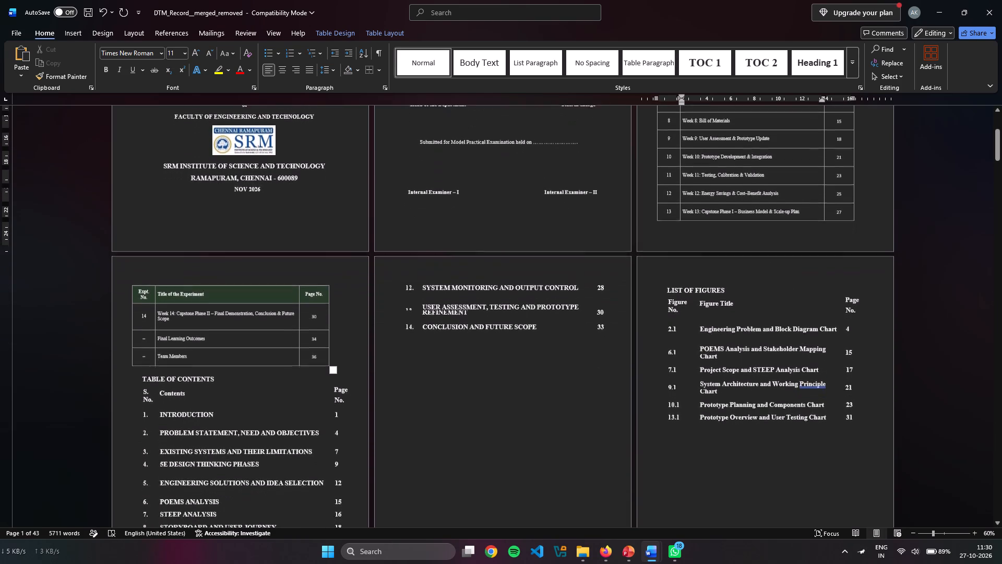
scroll(778, 279, "down", 2)
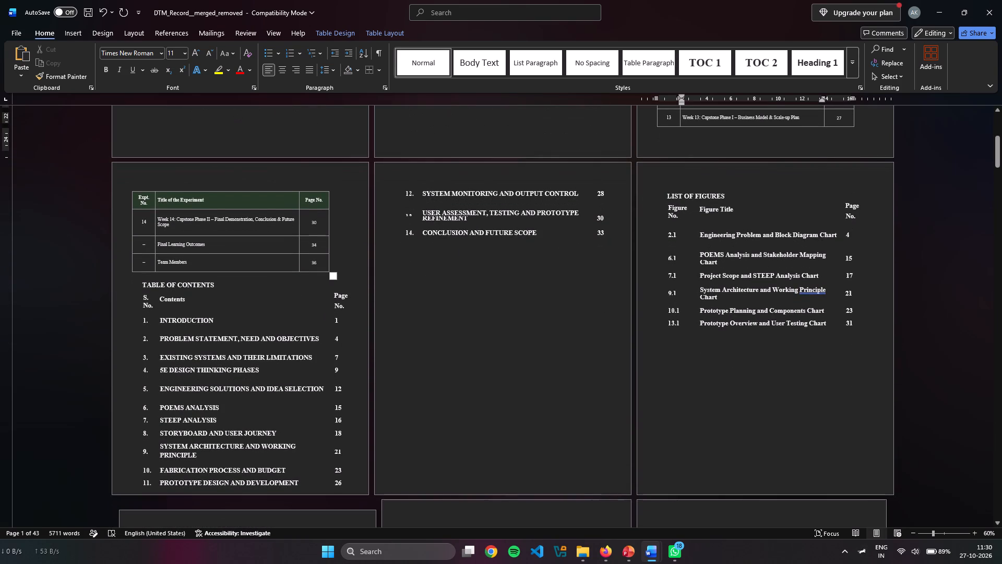
scroll(778, 279, "up", 3)
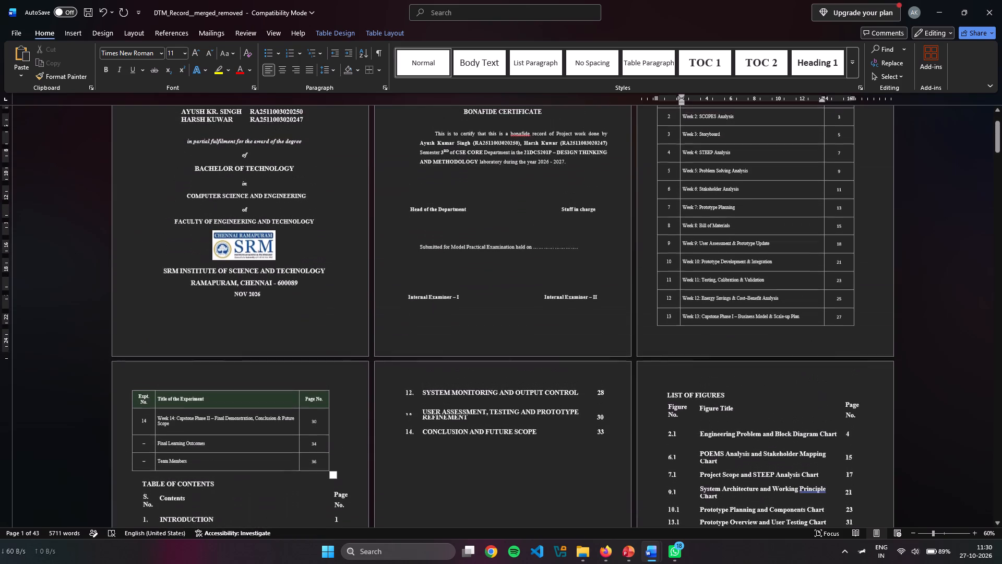
scroll(778, 279, "up", 3)
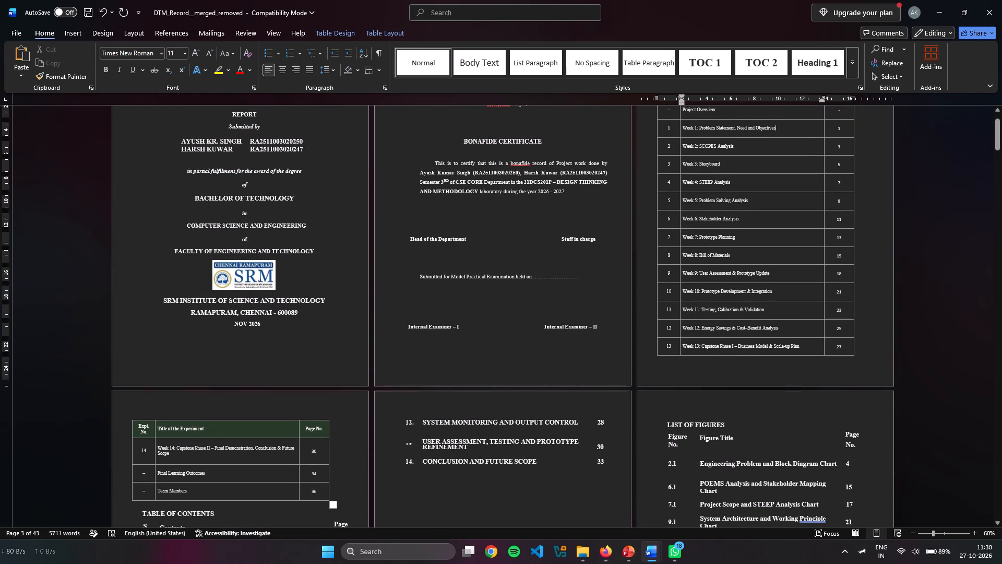
scroll(778, 279, "down", 4)
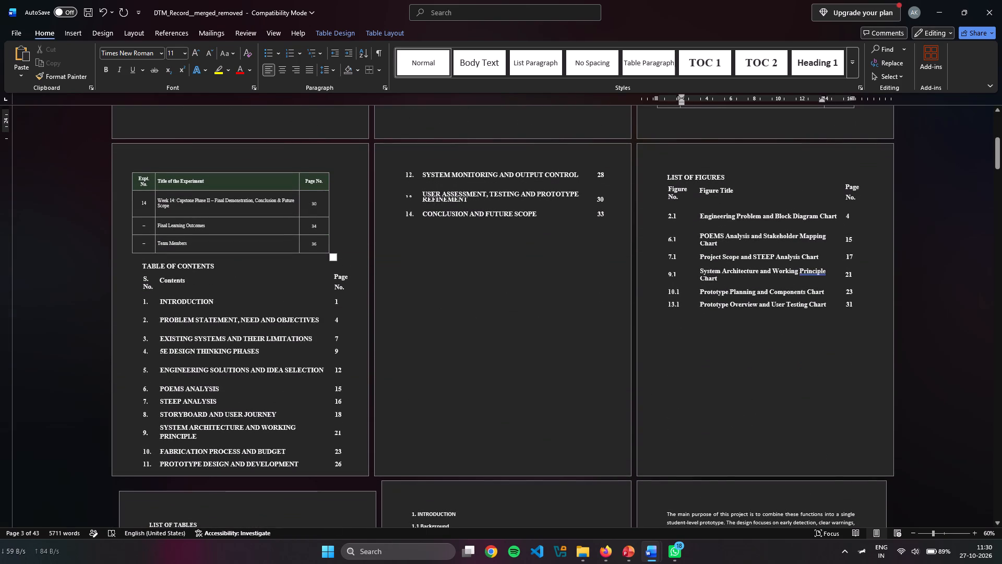
scroll(778, 279, "down", 3)
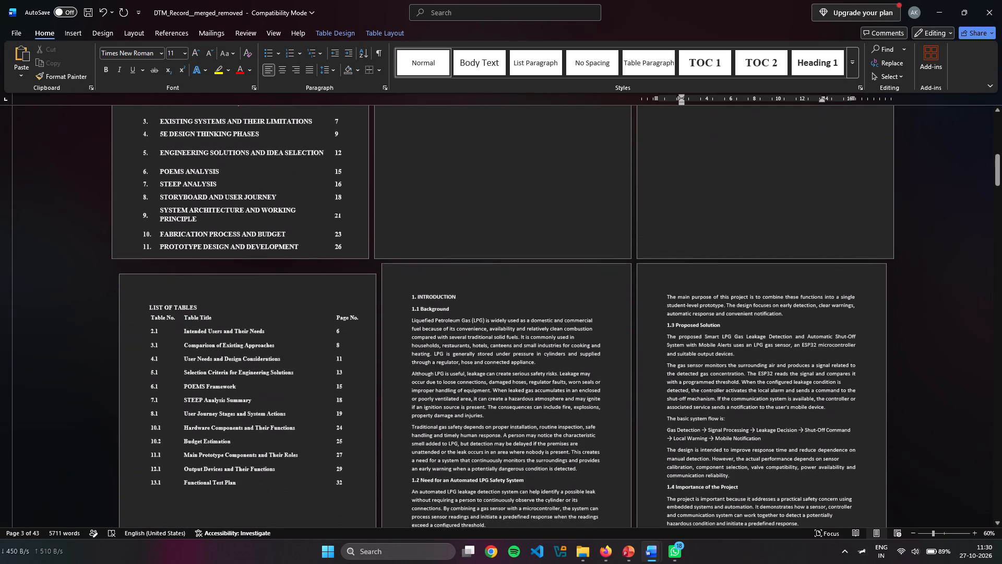
scroll(778, 279, "down", 1)
scroll(778, 279, "up", 4)
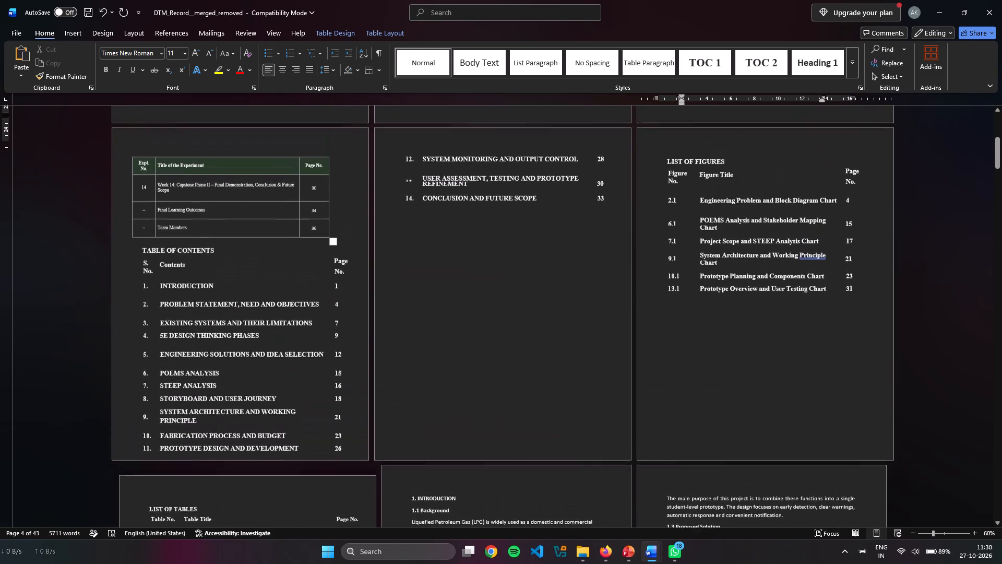
scroll(778, 279, "up", 1)
Switch to the EcoClass report, examine its LIST OF FIGURES and LIST OF TABLES, and return to the contents table in the DTM_Record report.
key("alt+Tab")
scroll(778, 279, "down", 2)
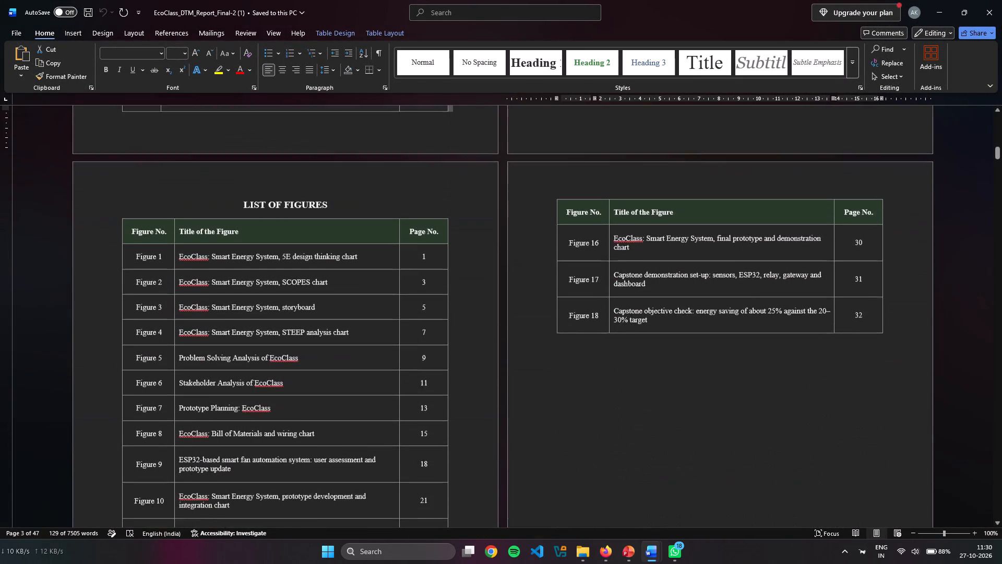
scroll(778, 279, "down", 3)
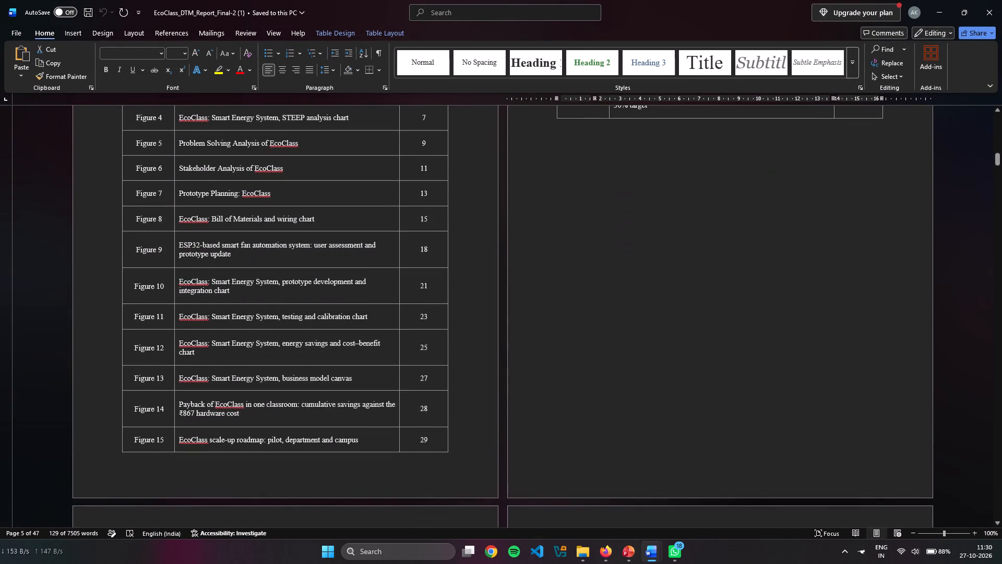
scroll(778, 279, "up", 3)
scroll(778, 279, "down", 3)
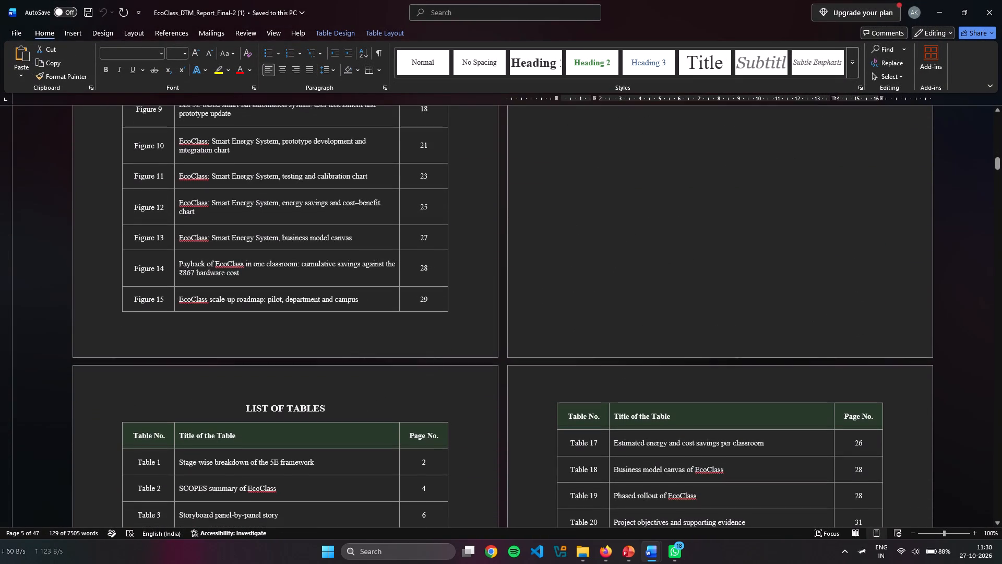
scroll(778, 279, "down", 4)
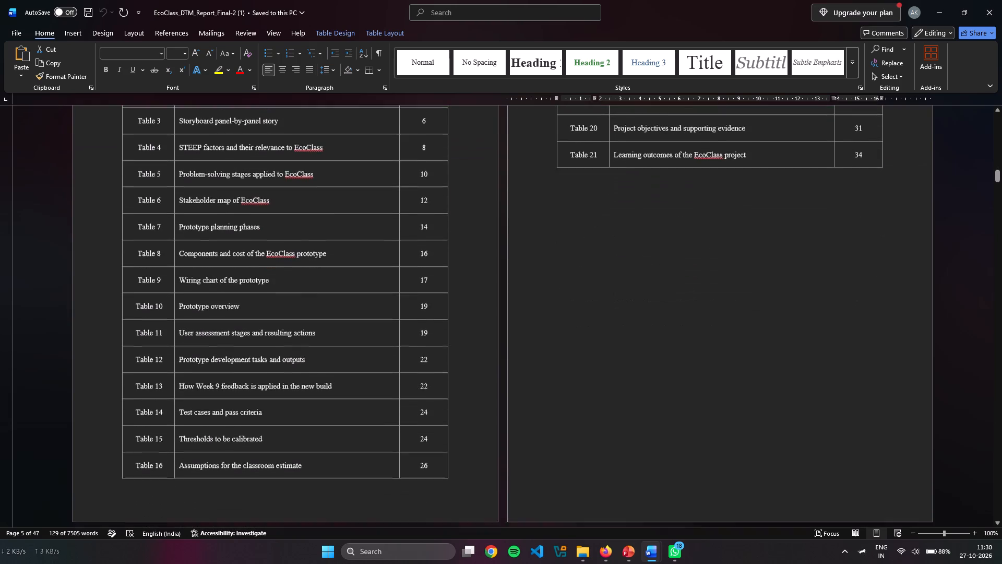
scroll(778, 279, "down", 2)
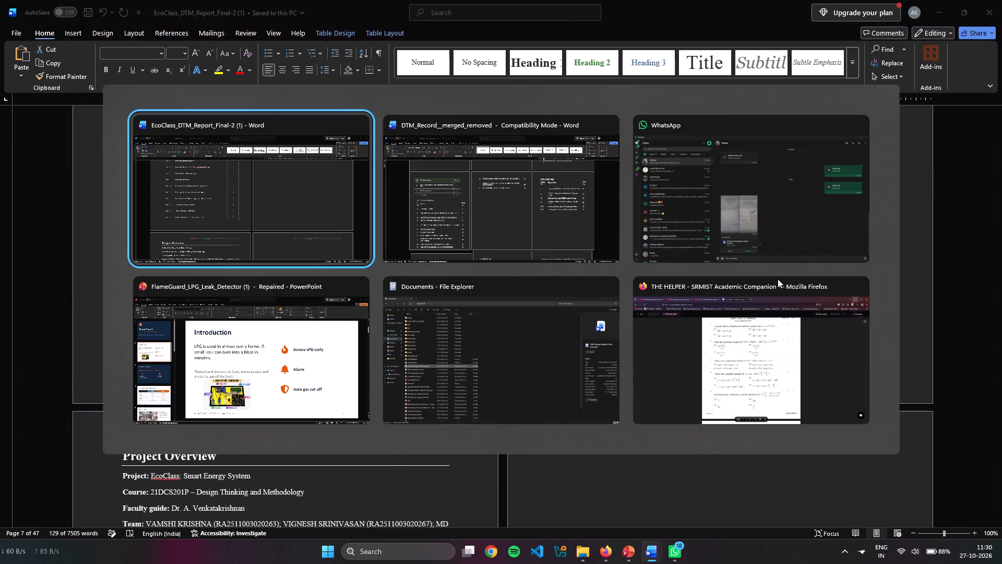
scroll(778, 279, "up", 3)
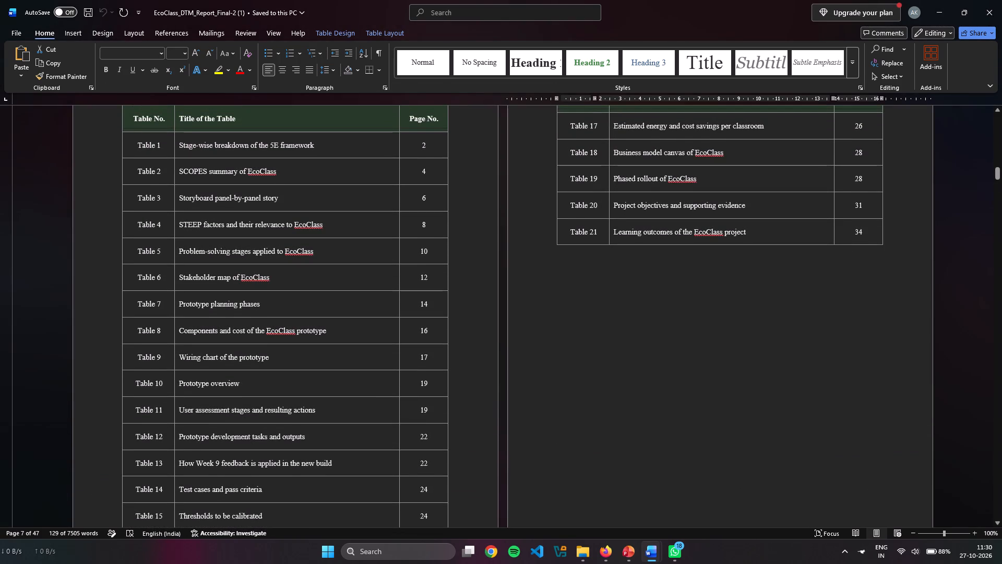
scroll(778, 279, "up", 3)
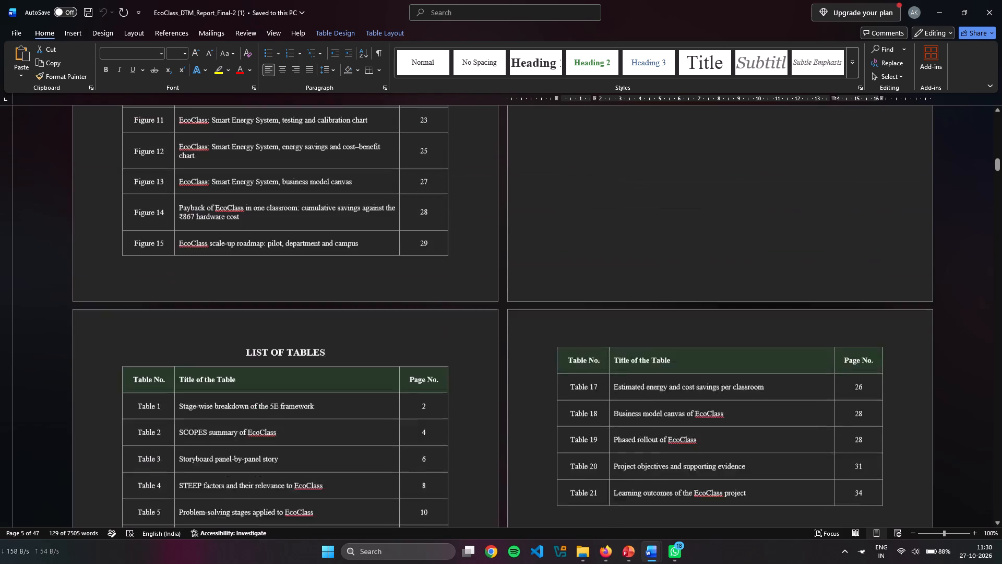
scroll(778, 279, "up", 3)
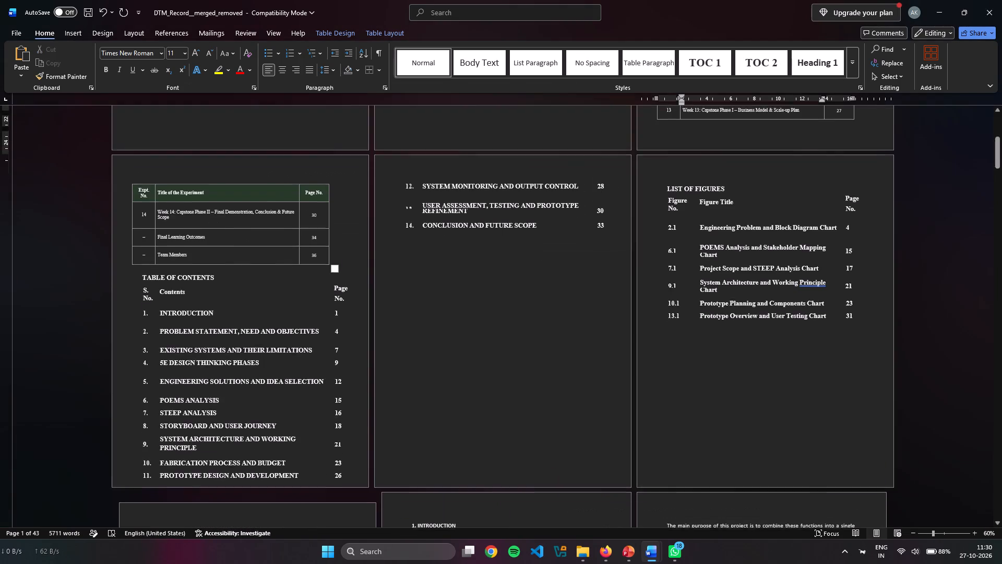
scroll(778, 279, "up", 5)
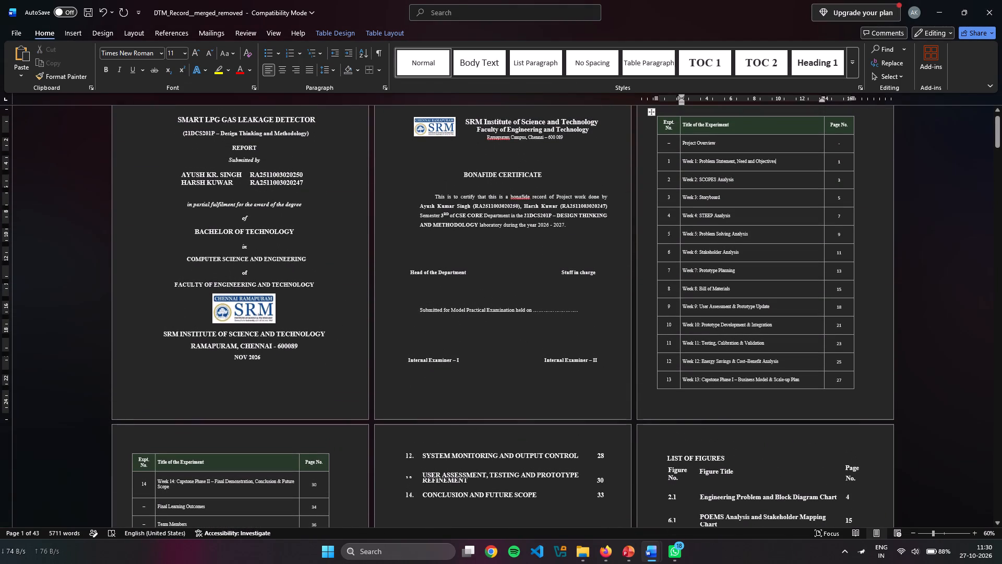
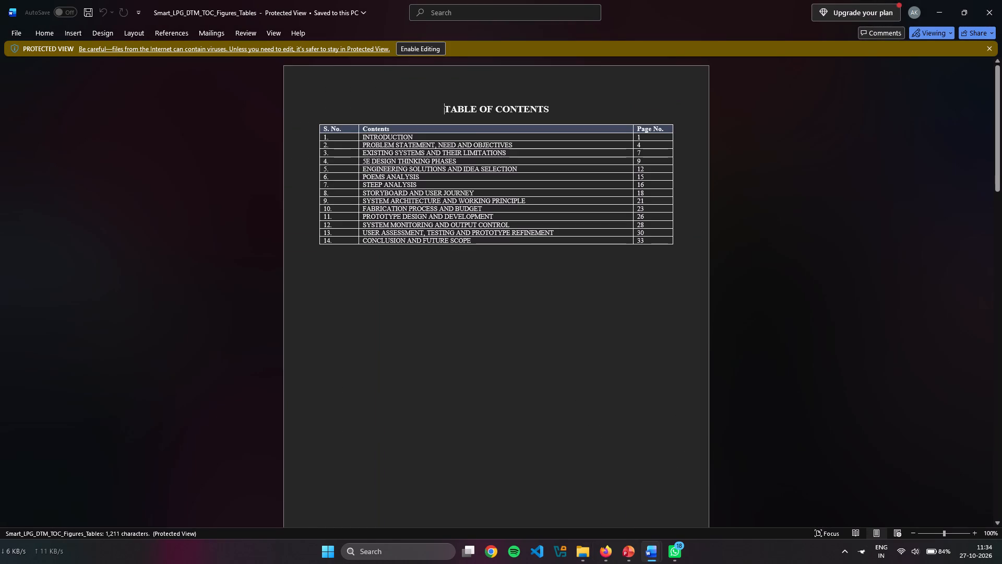
left_click(428, 122)
left_click(425, 127)
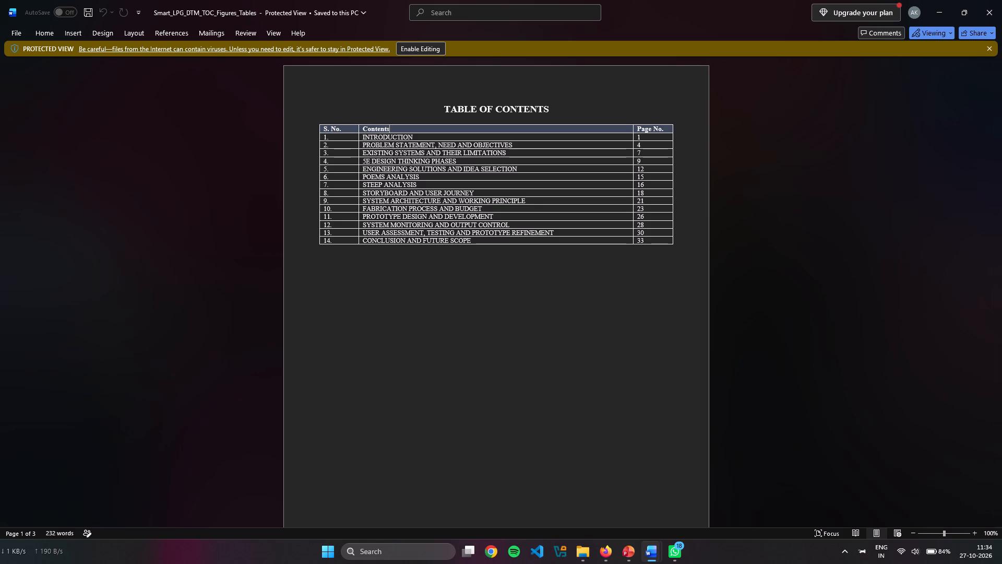
left_click(425, 127)
left_click(407, 49)
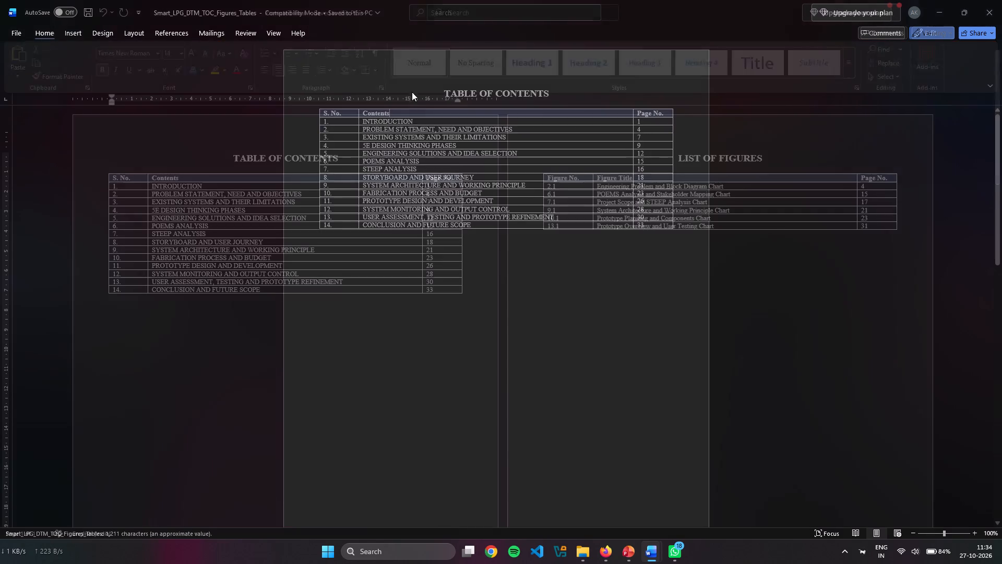
Enlarge the Table of Contents table in width and height so that it fills most of its page.
left_click(395, 181)
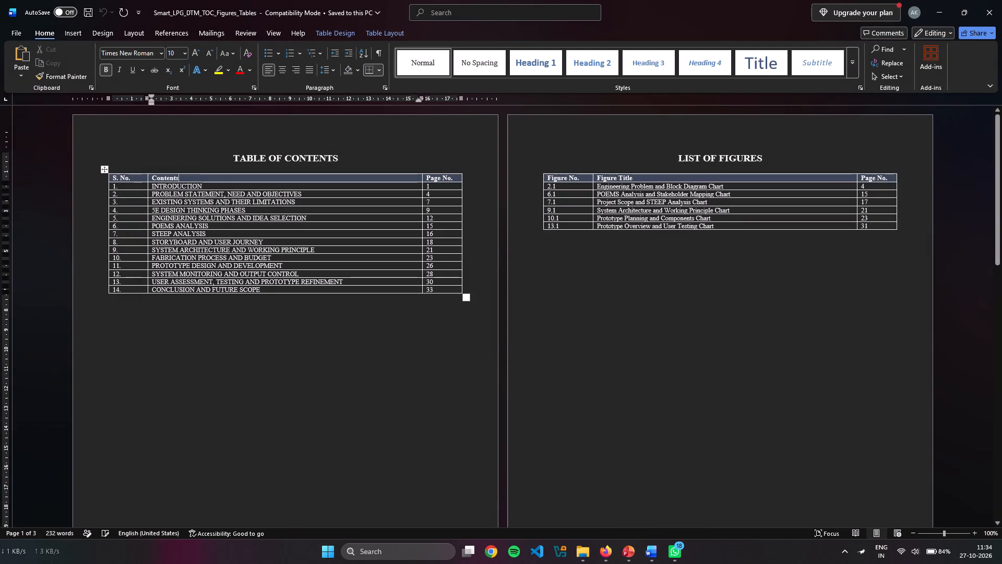
left_click_drag(469, 299, 488, 461)
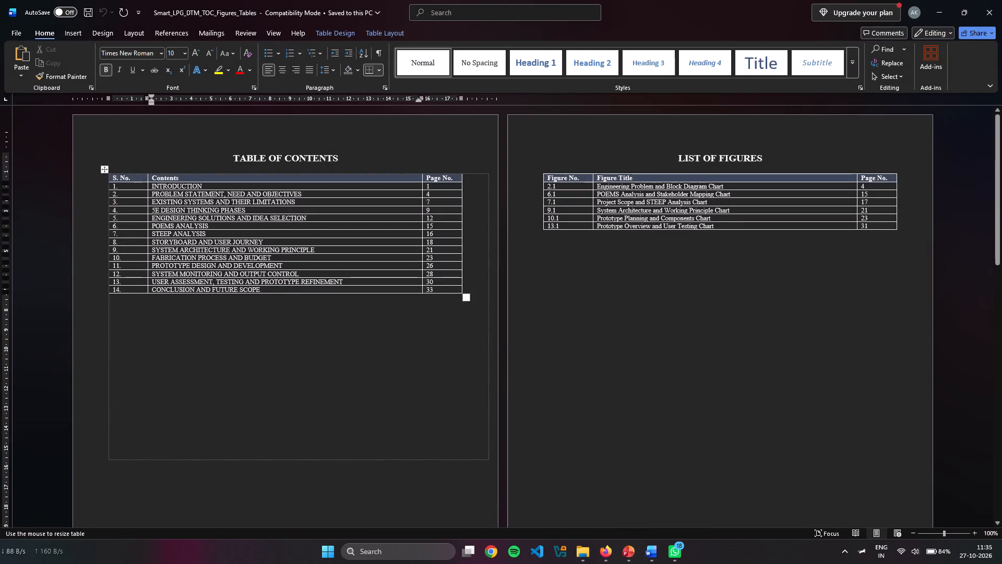
left_click_drag(488, 461, 489, 464)
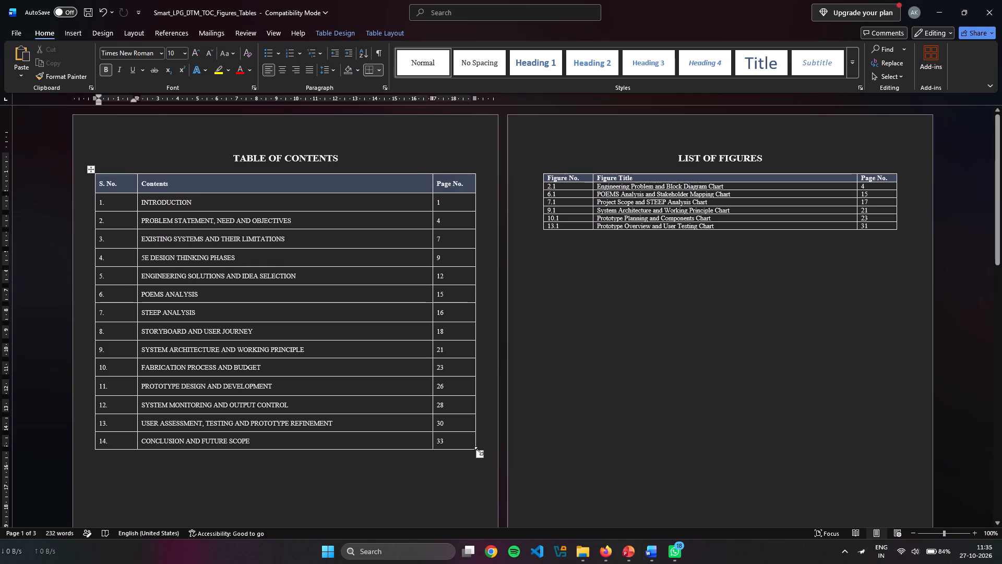
left_click_drag(481, 454, 485, 392)
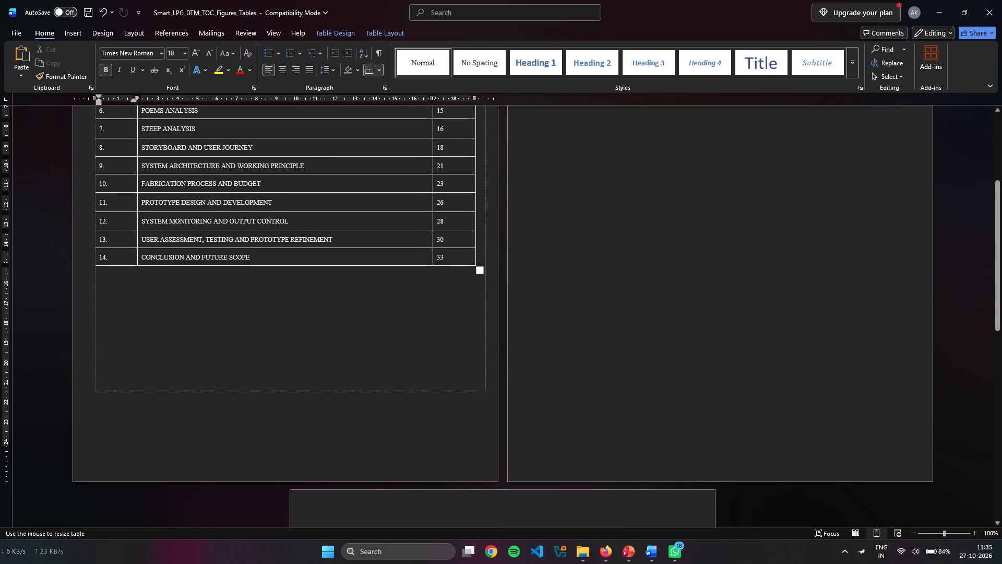
left_click_drag(485, 392, 482, 434)
Increase the font size of the whole document by three increments, bringing the table body text to 12 pt.
scroll(482, 434, "up", 2)
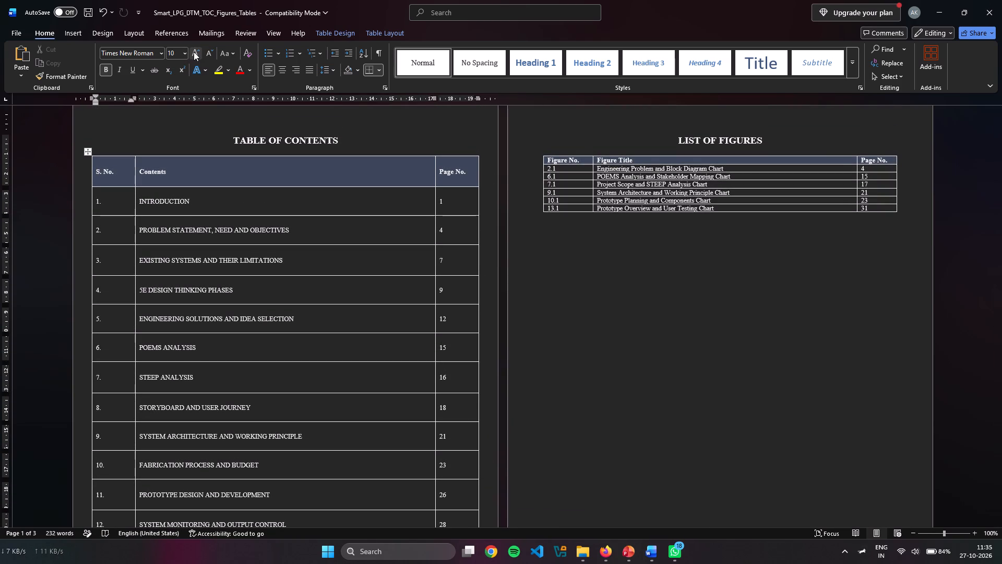
left_click(194, 52)
triple_click(231, 169)
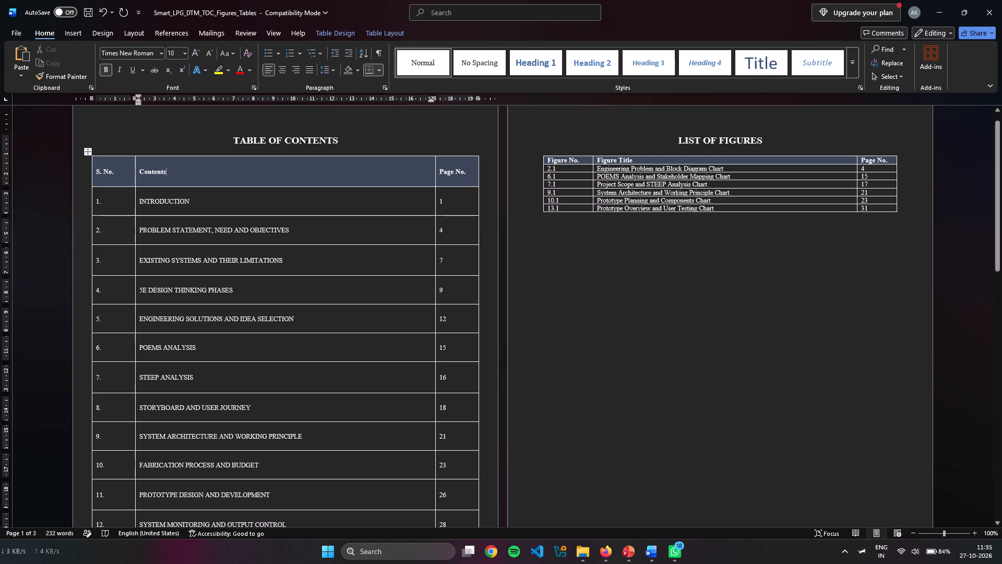
key("ctrl+a")
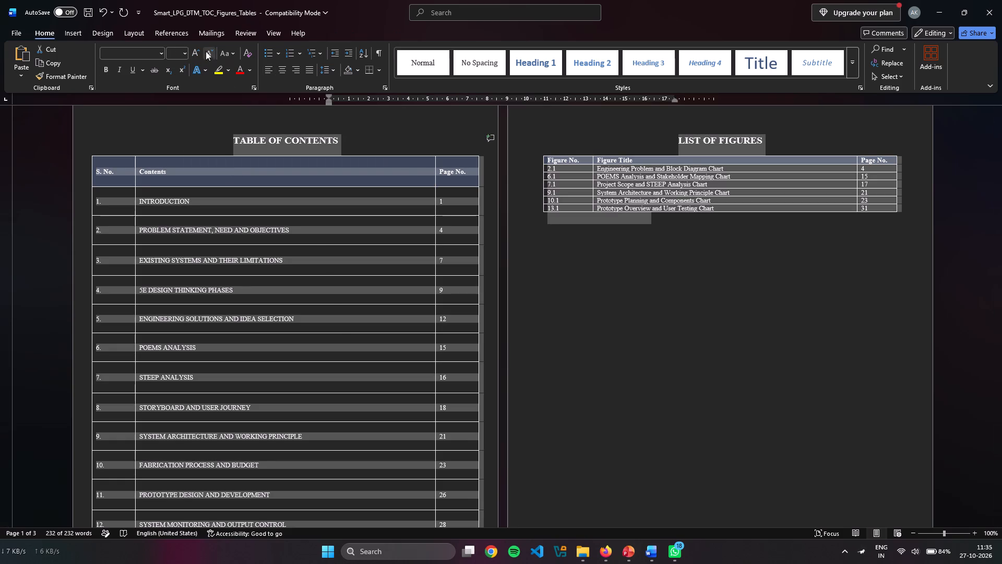
left_click(201, 50)
left_click(201, 50)
left_click(201, 50)
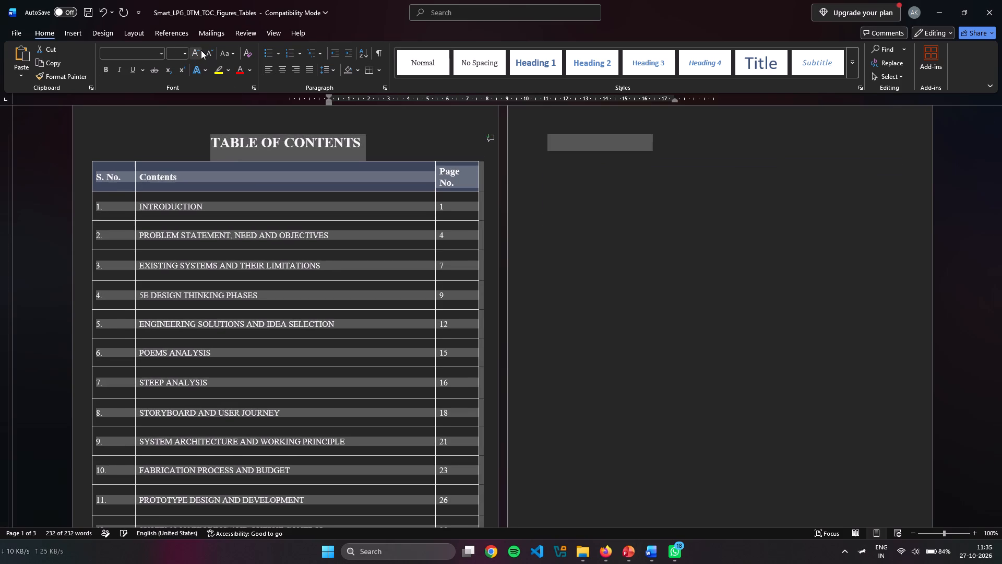
scroll(343, 214, "down", 5)
scroll(343, 214, "up", 1)
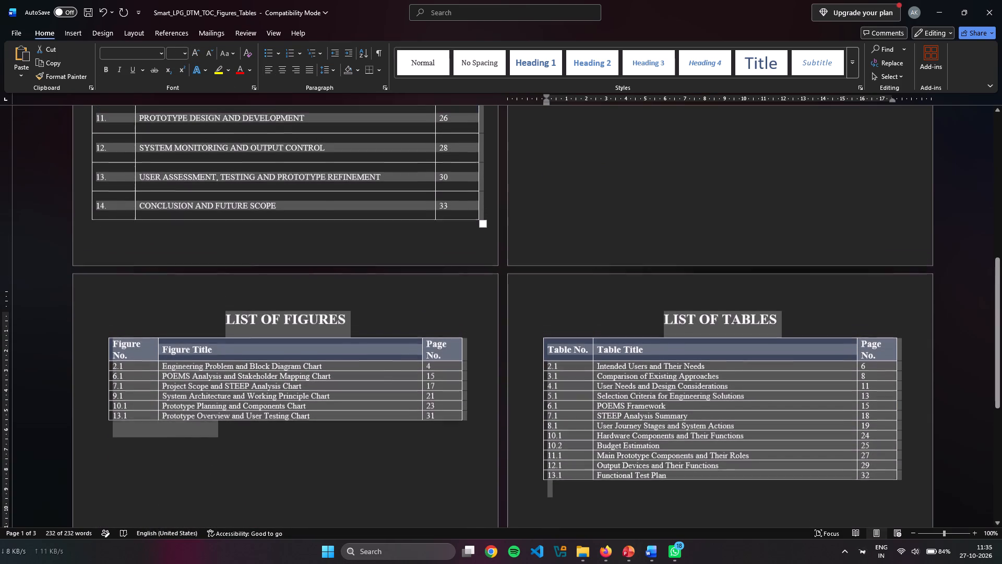
left_click(342, 266)
Enlarge the List of Figures table to fill more of its page and reduce the height of its header row.
scroll(342, 266, "up", 5)
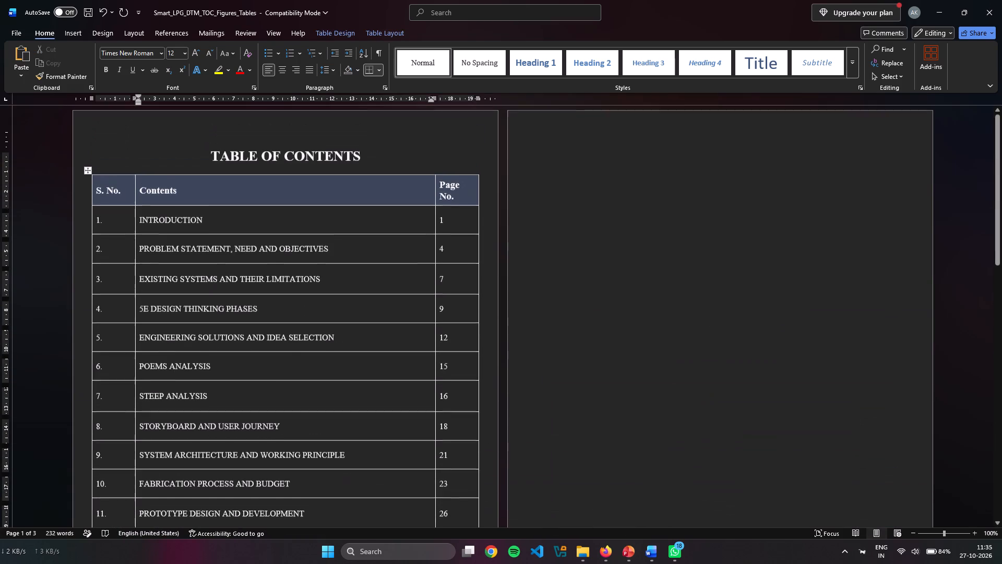
scroll(342, 266, "down", 4)
scroll(342, 266, "up", 1)
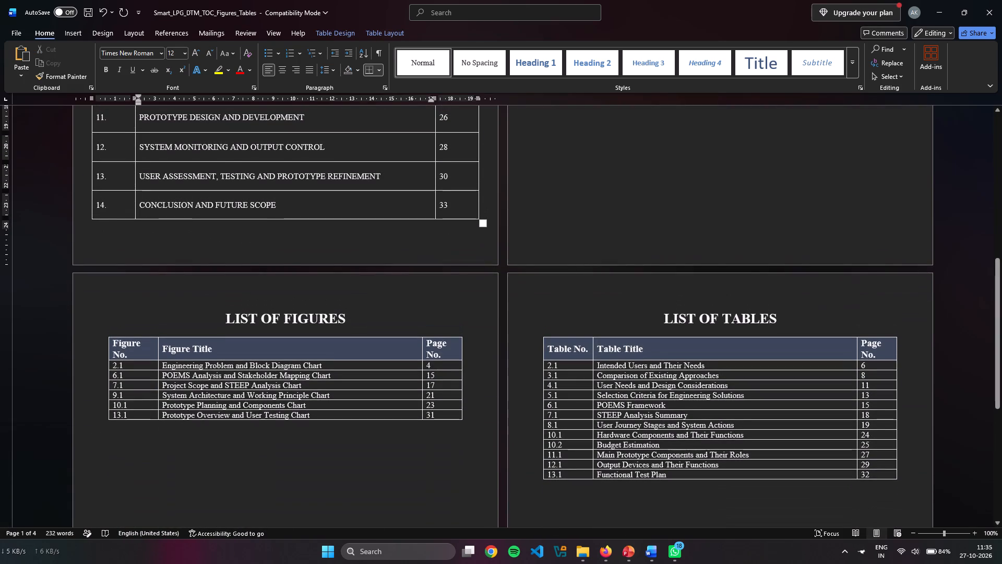
left_click(304, 353)
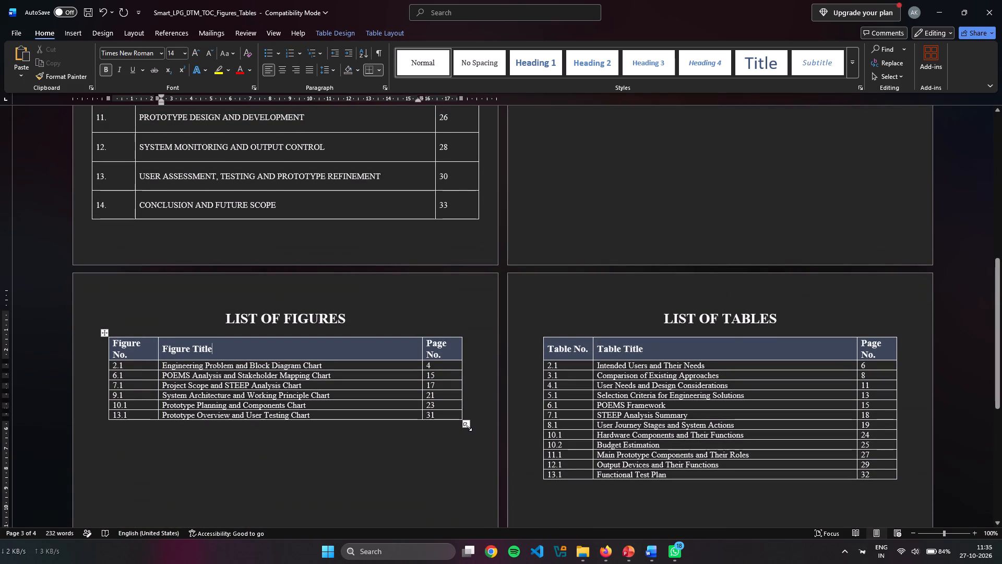
left_click_drag(468, 427, 478, 371)
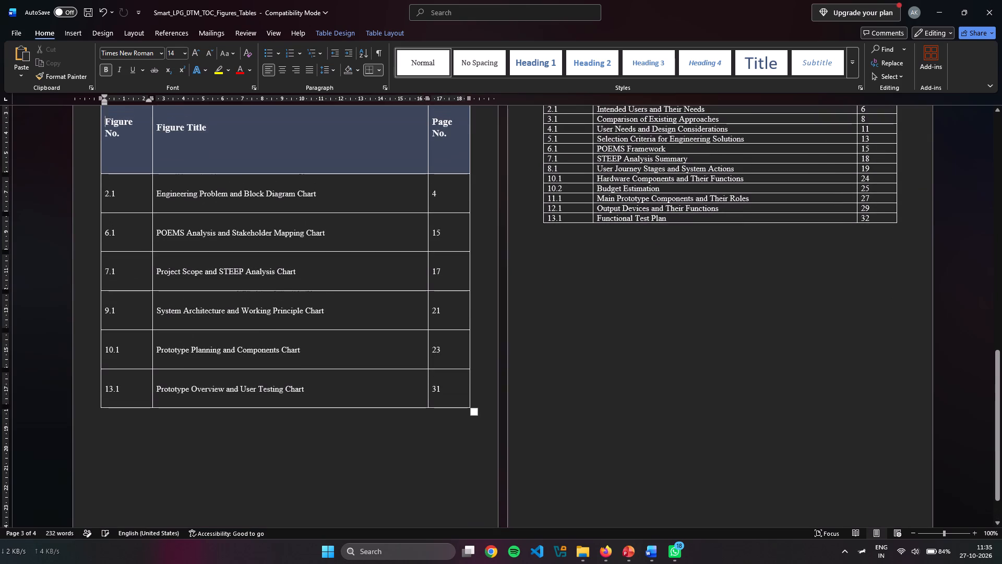
scroll(478, 371, "up", 1)
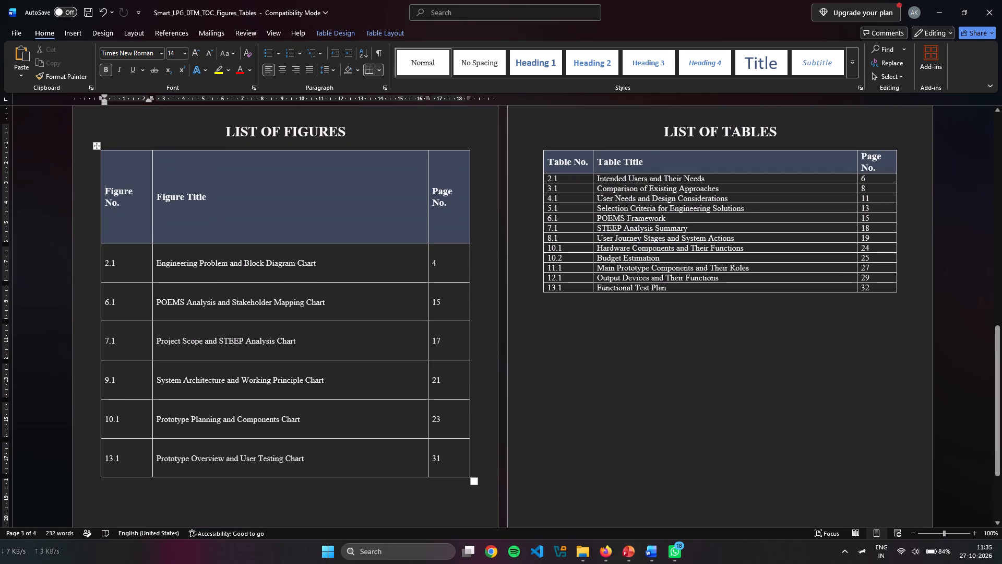
left_click_drag(471, 480, 484, 441)
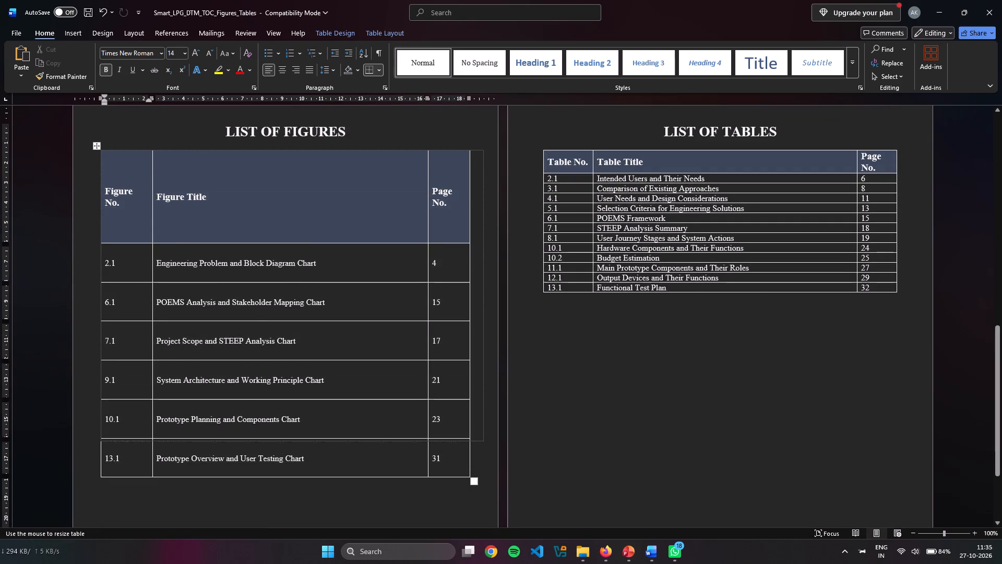
left_click_drag(484, 441, 484, 441)
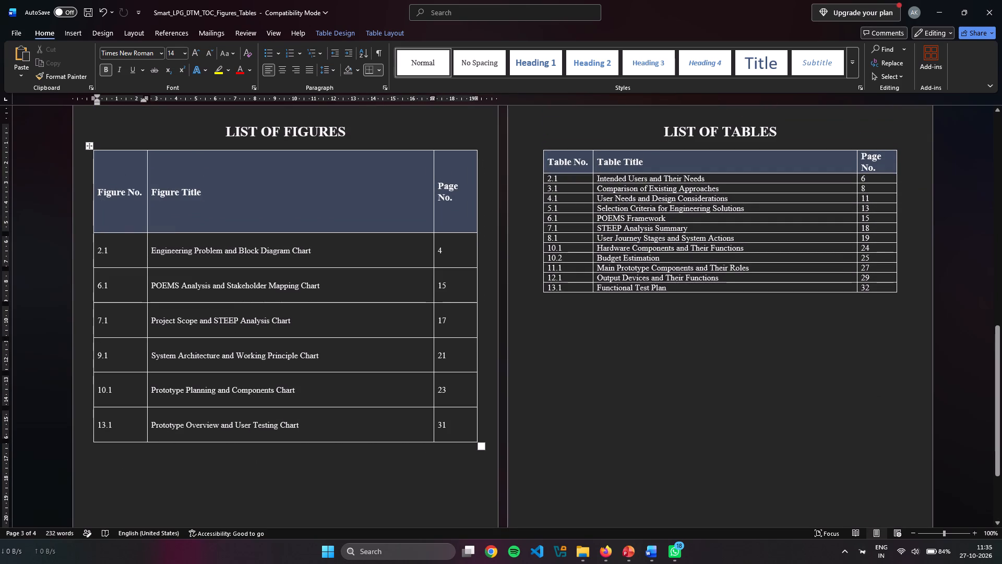
left_click_drag(302, 234, 306, 213)
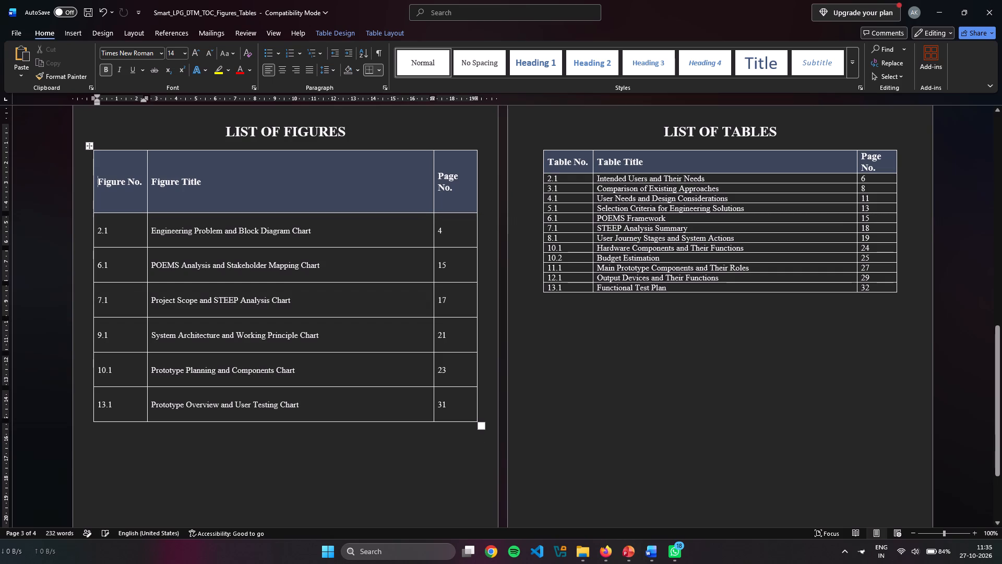
Enlarge all the text in the List of Figures table, settling on 16 pt.
left_click(95, 145)
left_click(98, 152)
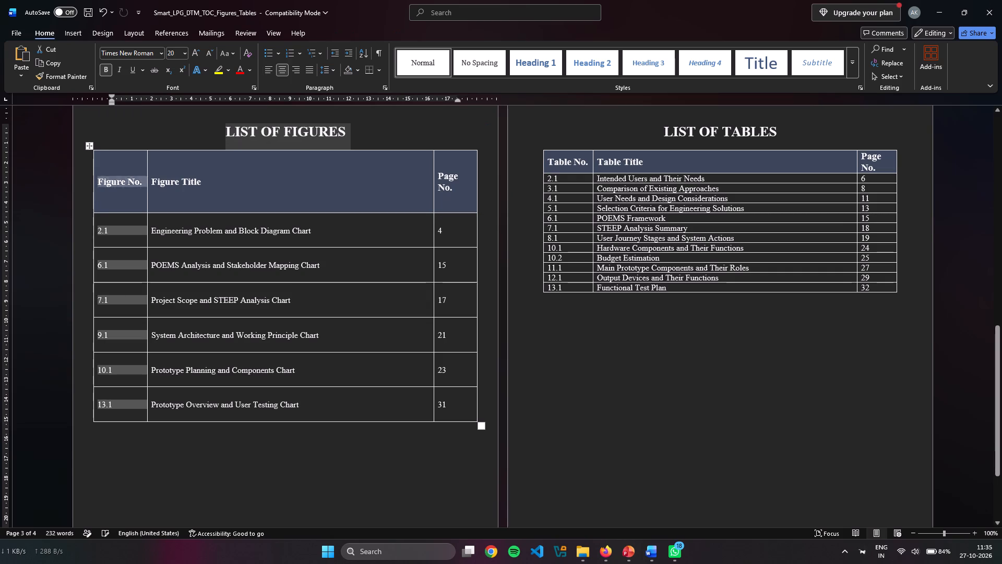
left_click(87, 142)
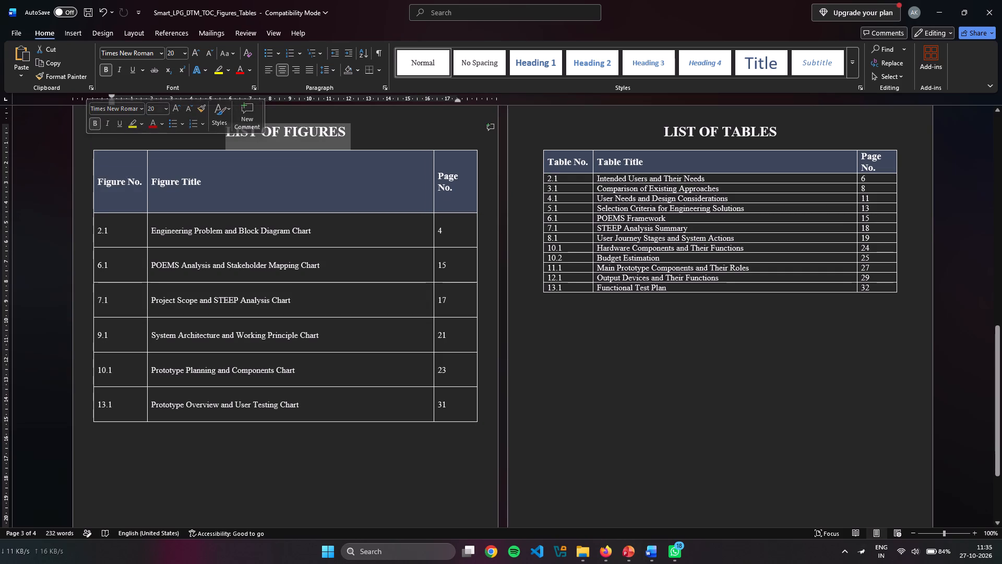
left_click(94, 151)
left_click(90, 149)
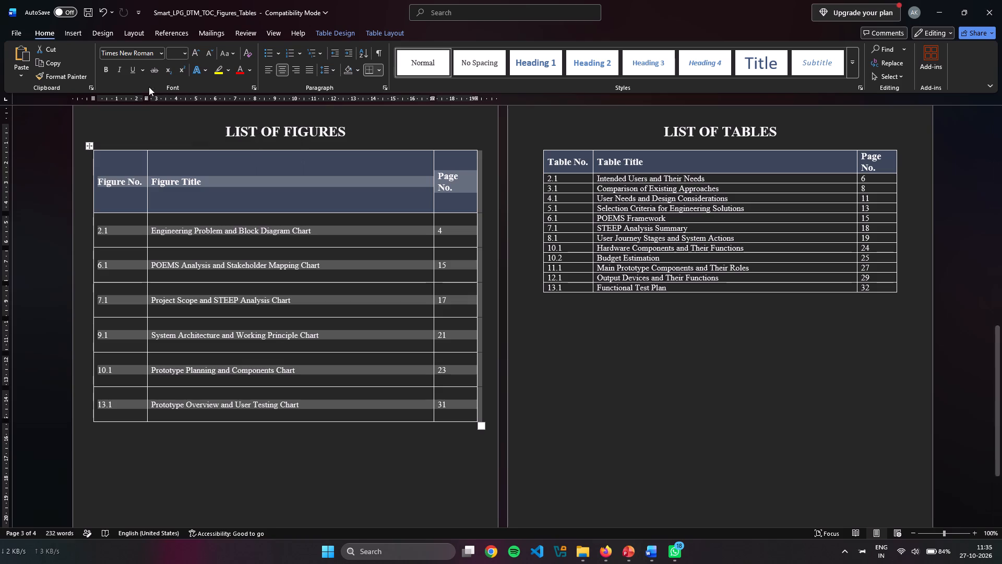
left_click(198, 52)
left_click(198, 52)
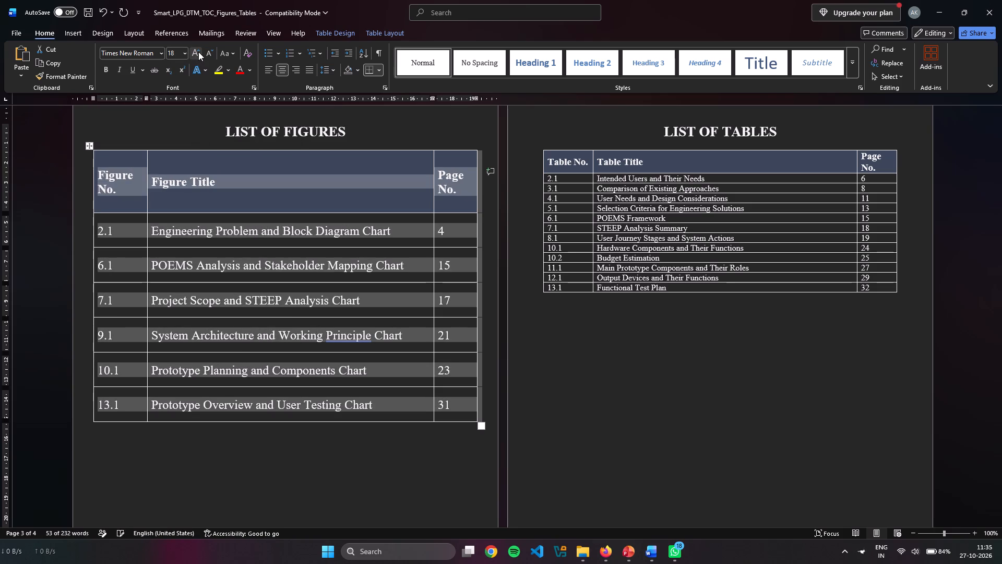
left_click(378, 456)
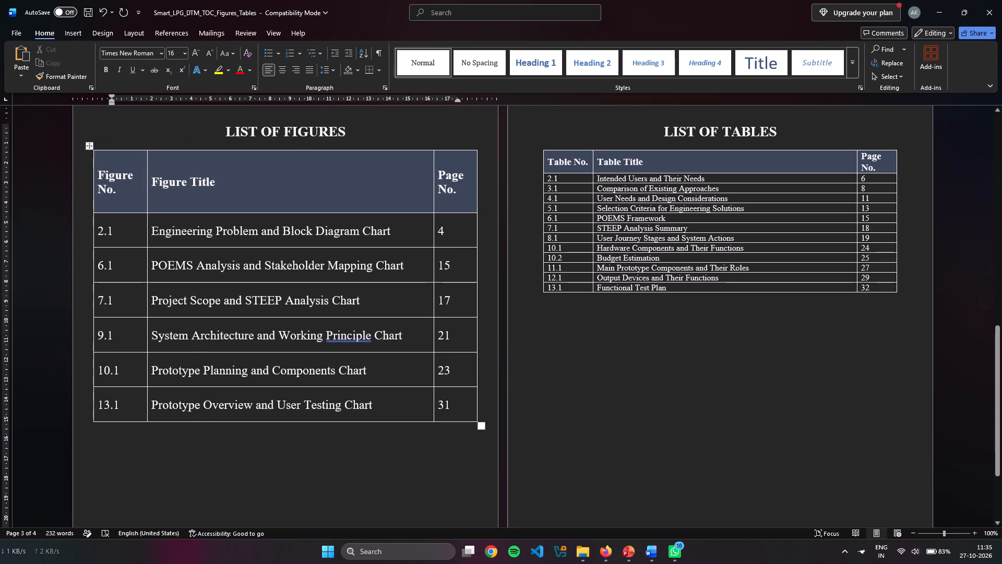
left_click(95, 157)
left_click(91, 147)
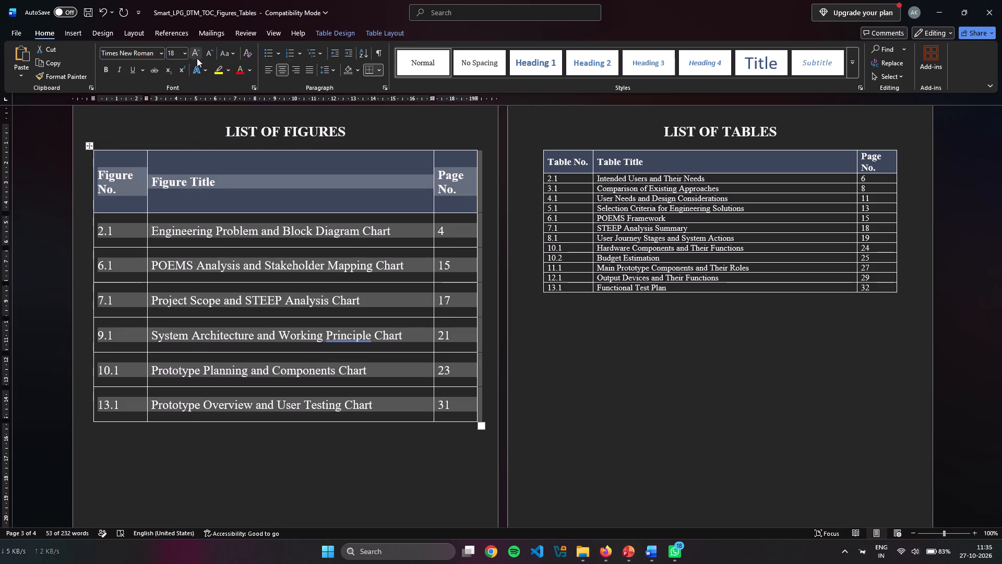
left_click(209, 54)
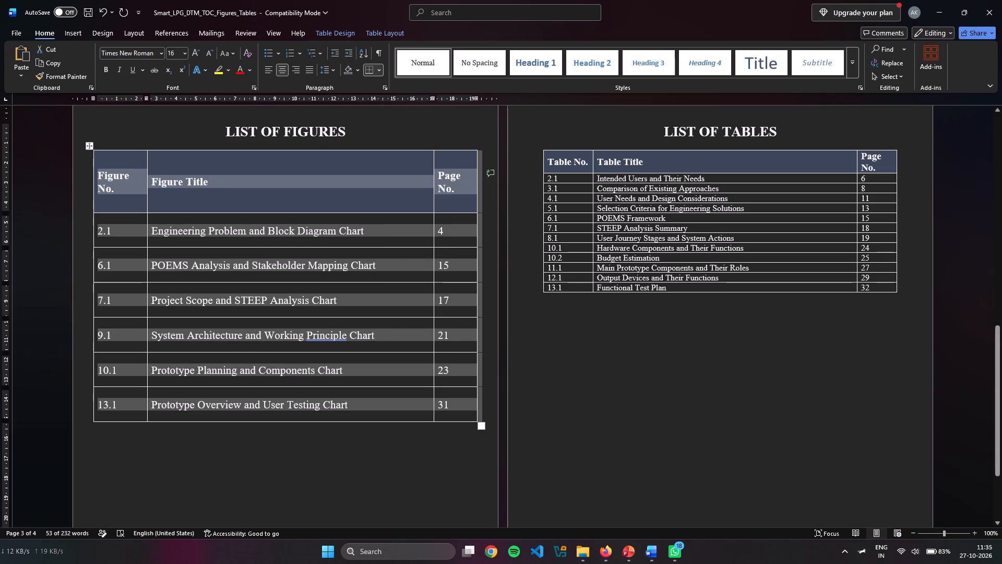
left_click(532, 310)
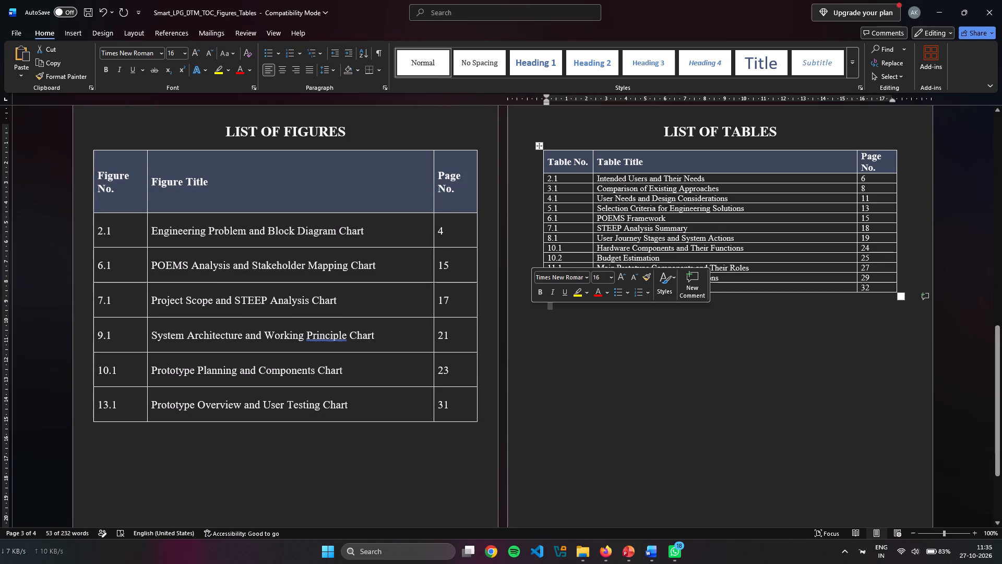
Enlarge the List of Tables table, mainly in height and slightly in width, so it fills more of its page.
left_click(658, 151)
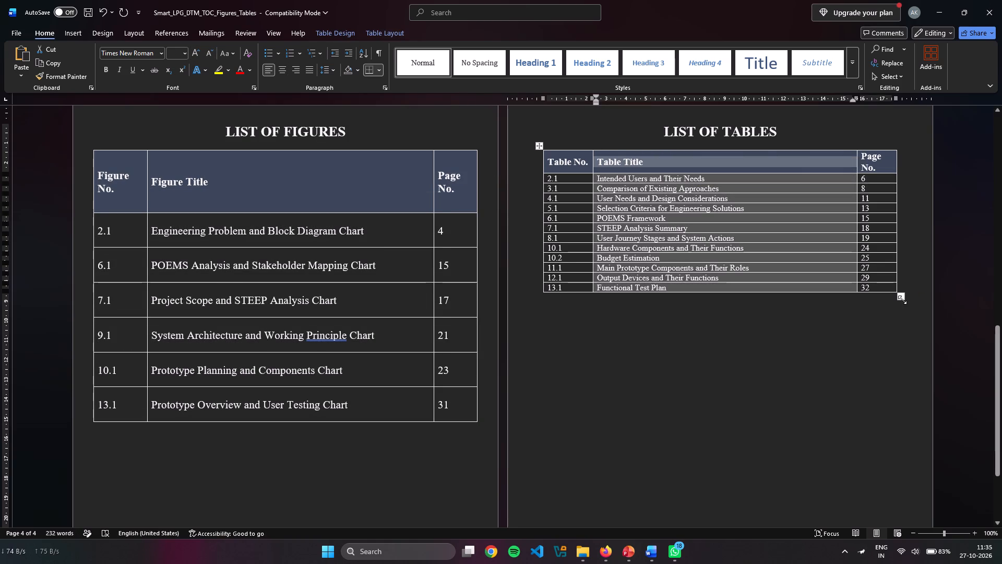
left_click_drag(902, 300, 909, 443)
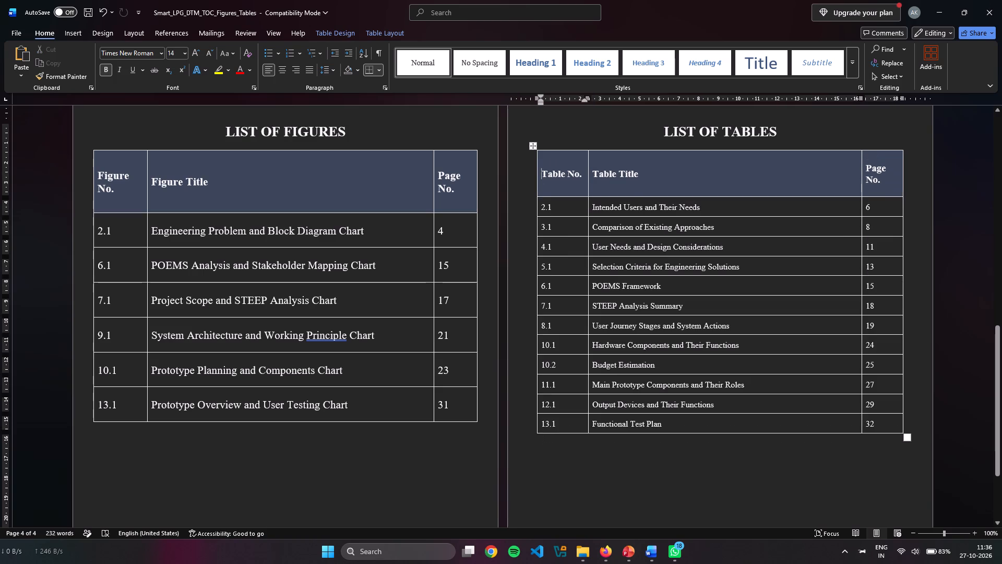
Enlarge all the text in the List of Tables table to 18 pt.
left_click(533, 148)
left_click(205, 56)
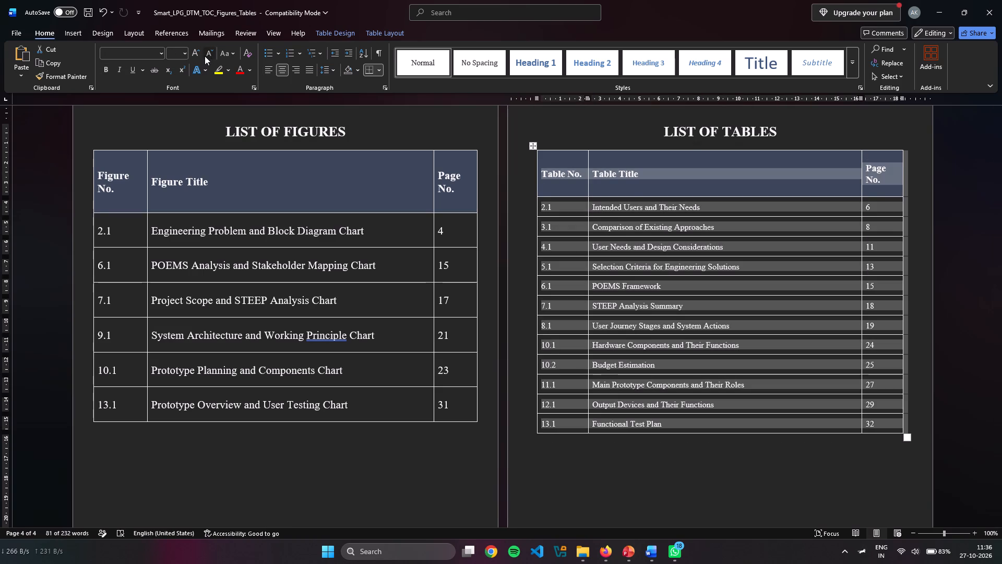
left_click(197, 54)
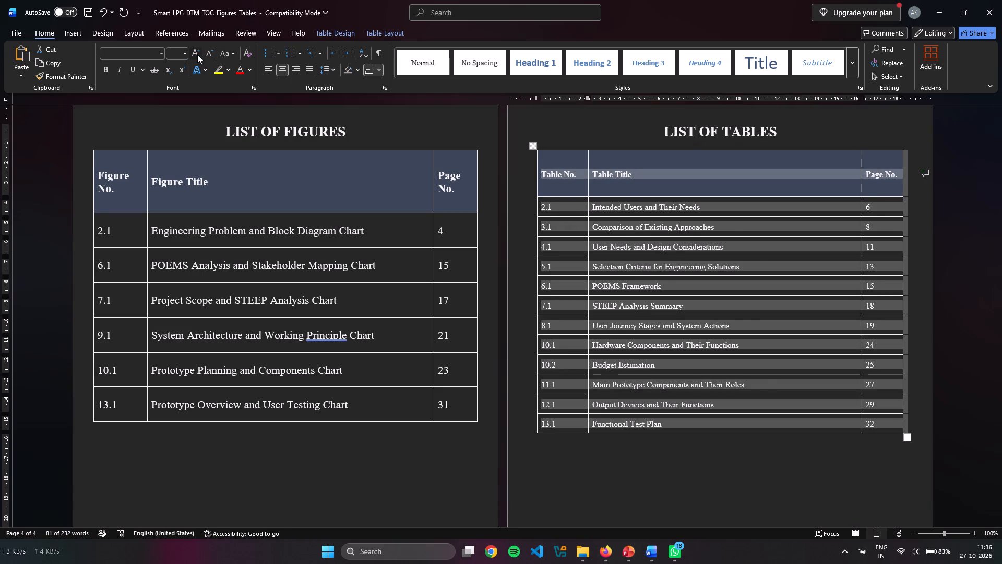
left_click(197, 54)
left_click(197, 54)
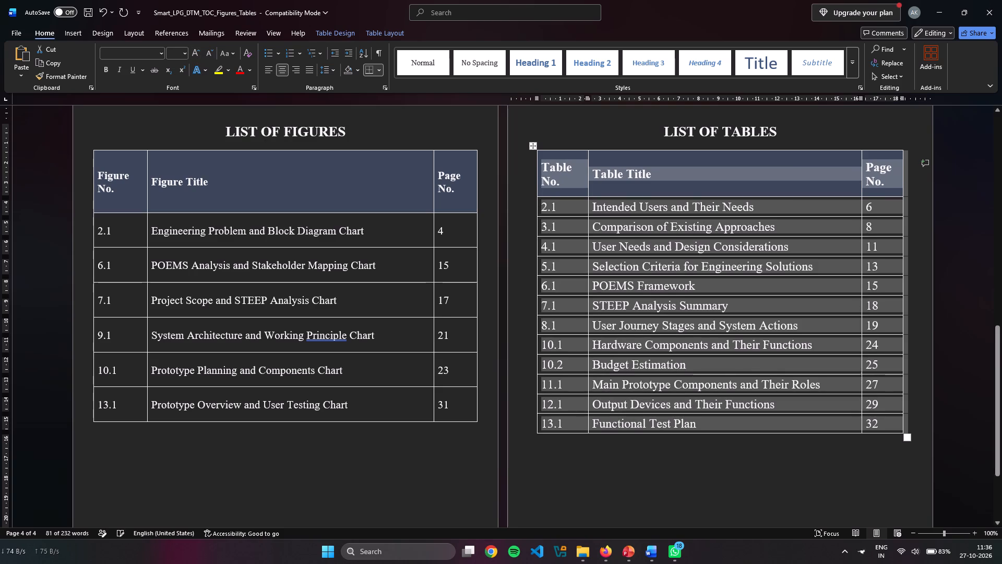
Remove the blank page between the Table of Contents and the List of Figures.
scroll(280, 206, "down", 6)
scroll(280, 206, "up", 6)
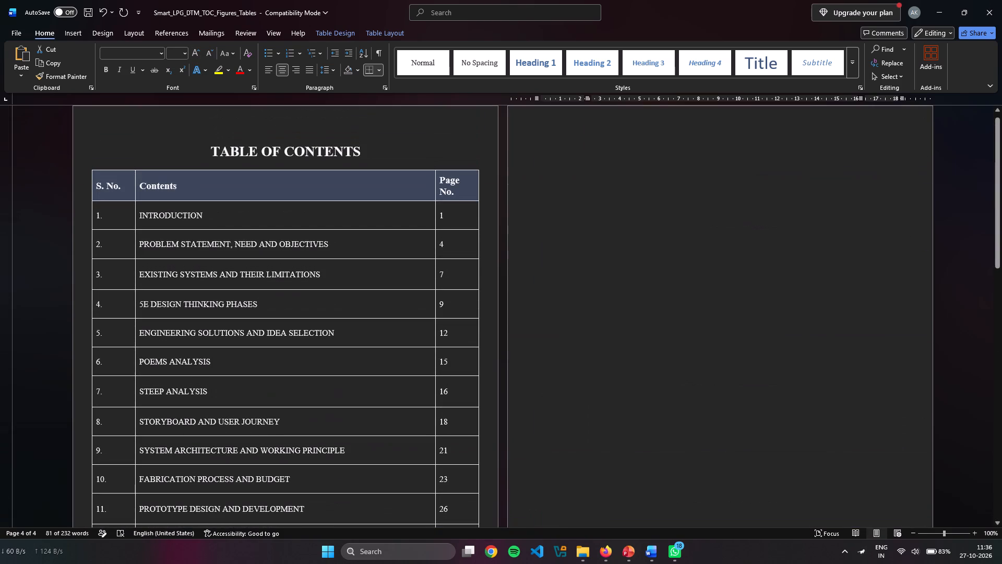
scroll(270, 278, "down", 3)
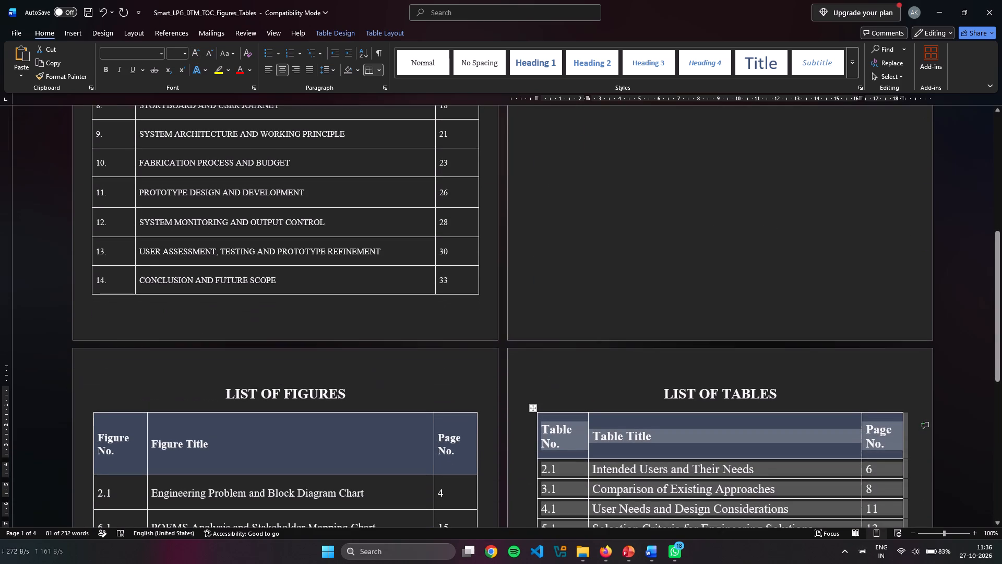
left_click(162, 377)
key("BackSpace")
key("BackSpace")
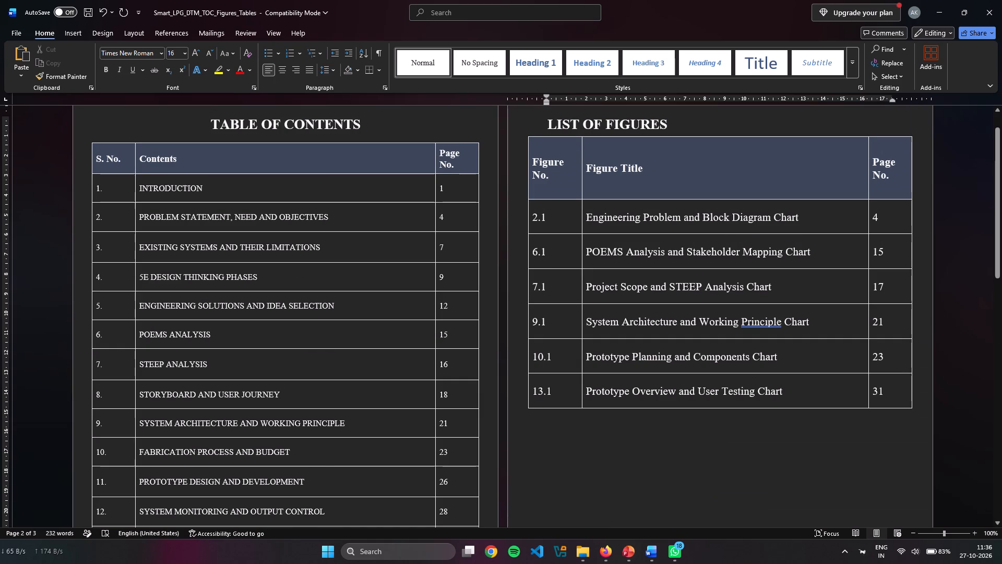
Centre the LIST OF FIGURES heading above its table.
left_click(284, 69)
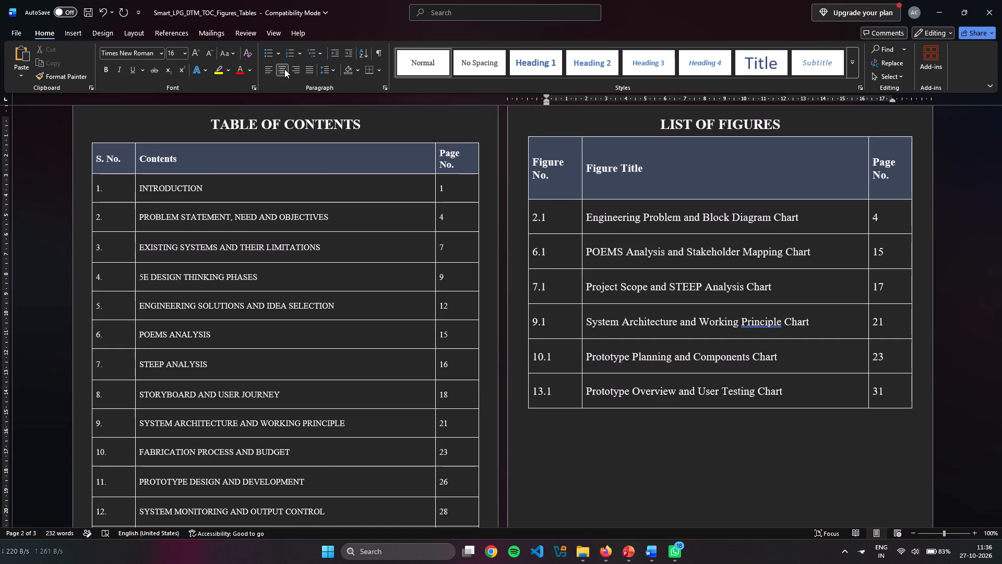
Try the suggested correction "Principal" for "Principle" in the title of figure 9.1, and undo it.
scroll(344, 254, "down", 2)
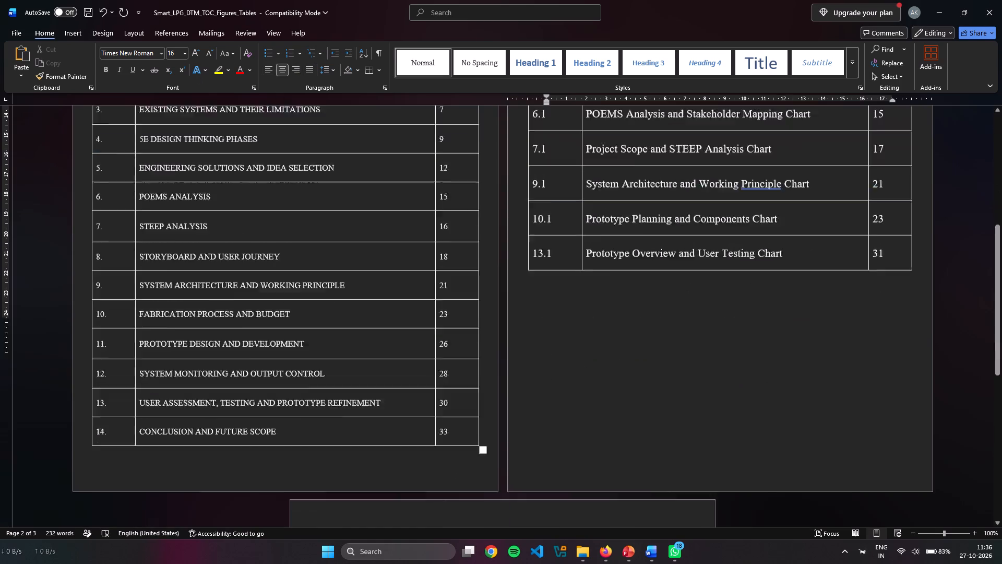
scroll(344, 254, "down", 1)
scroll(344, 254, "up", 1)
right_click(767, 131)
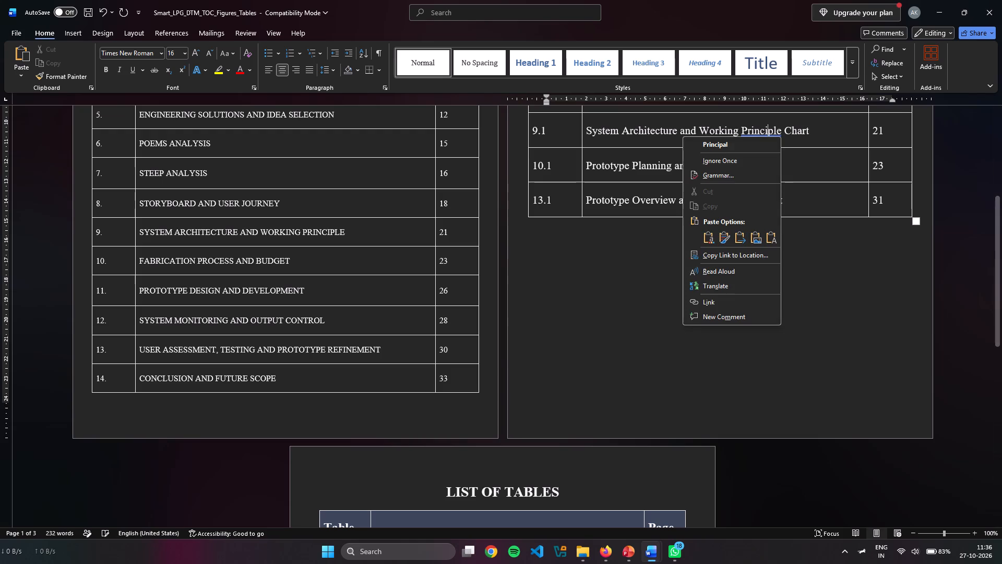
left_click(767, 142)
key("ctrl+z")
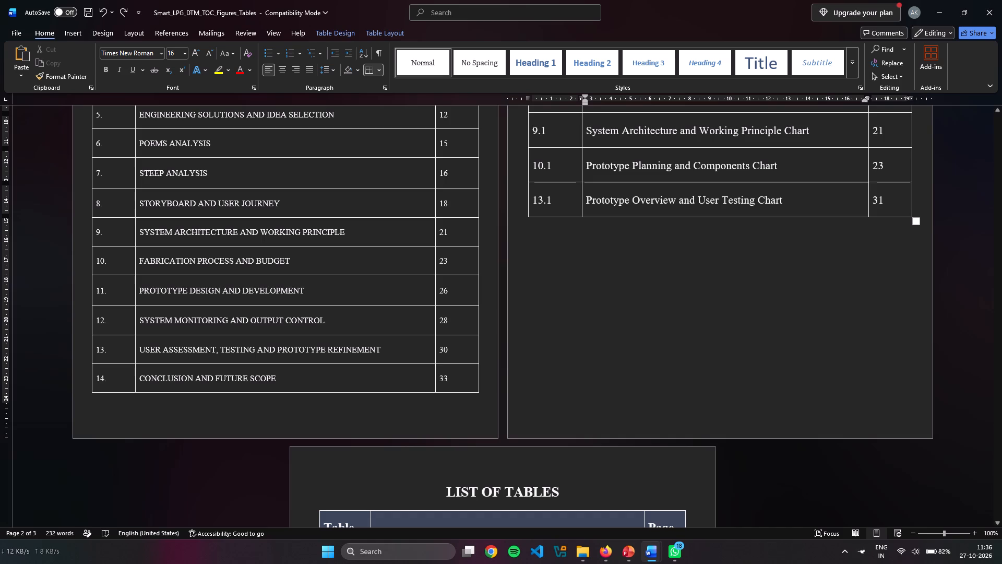
Reduce all the text in the List of Figures table to 14 pt.
scroll(786, 201, "up", 3)
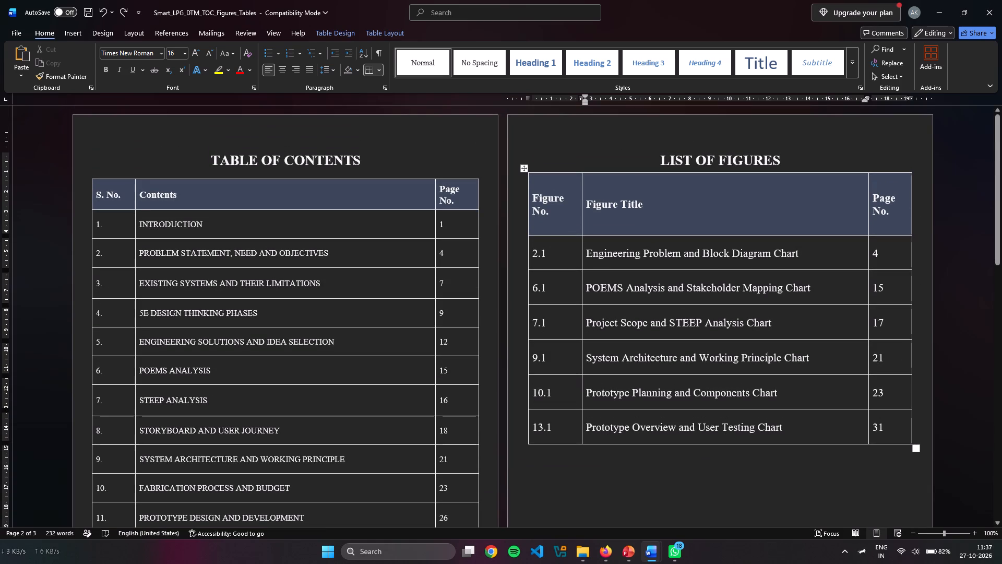
left_click_drag(534, 196, 904, 424)
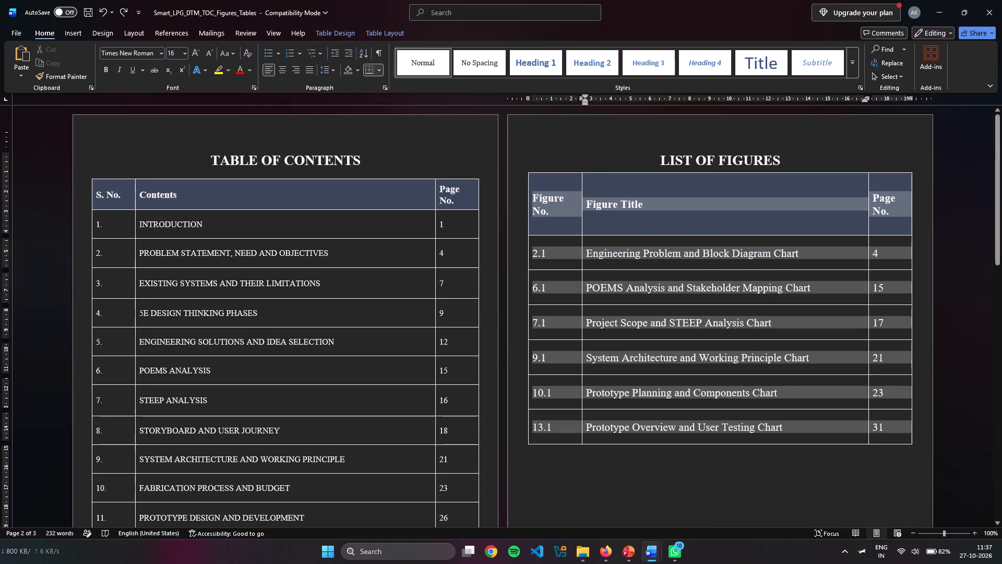
left_click_drag(904, 424, 903, 425)
left_click(211, 53)
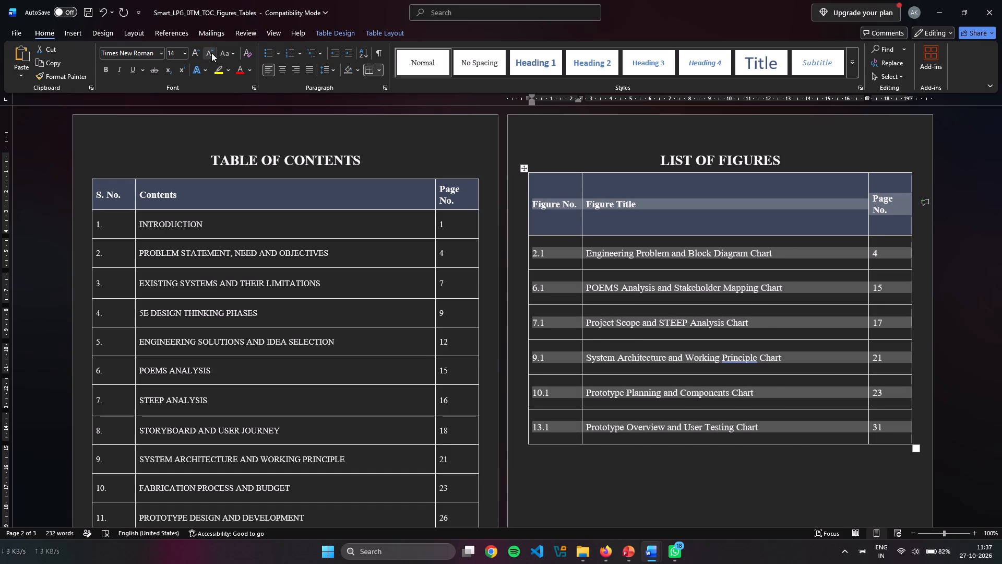
left_click(259, 255)
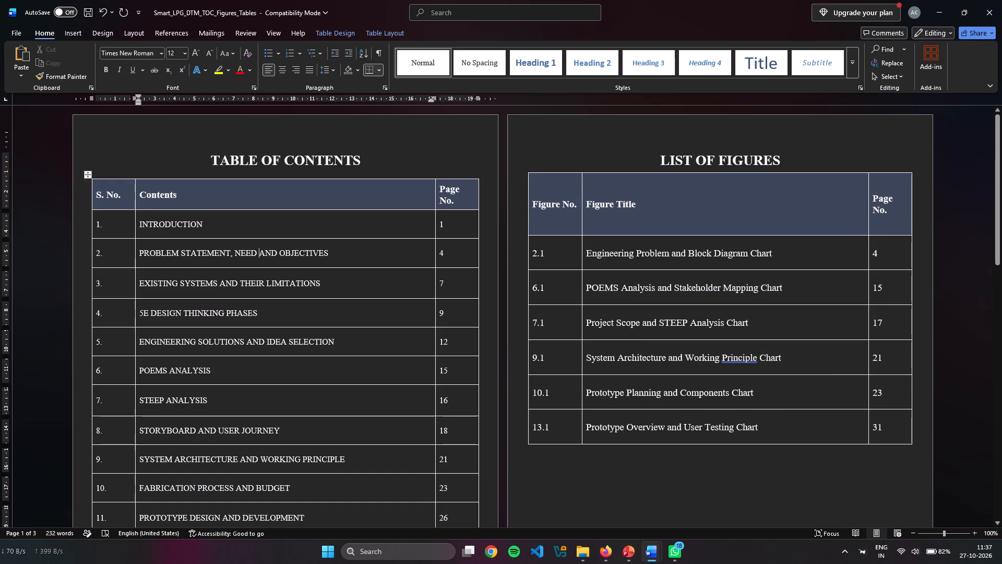
Stretch the List of Tables table further down its page and make it slightly wider.
scroll(325, 235, "down", 3)
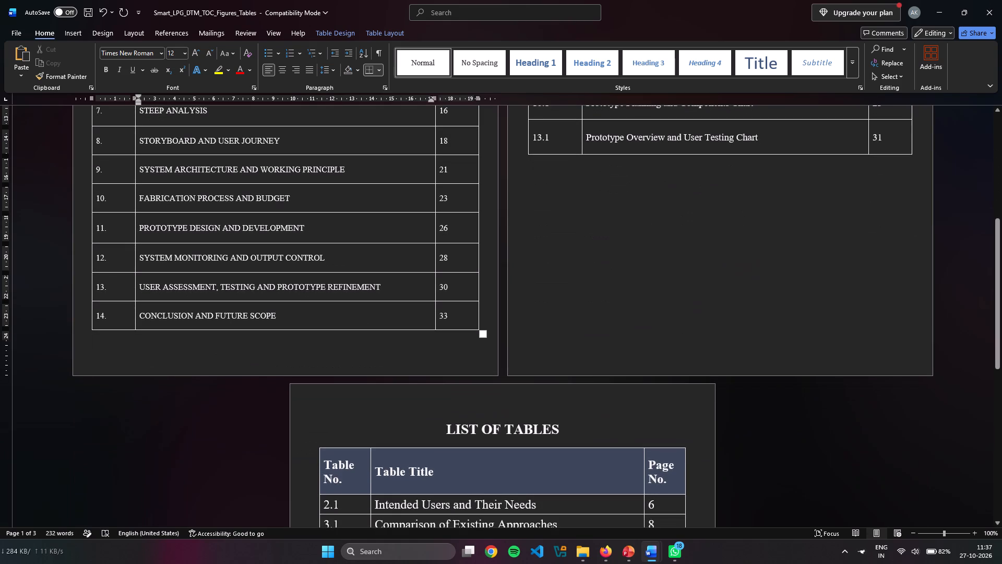
scroll(325, 235, "down", 6)
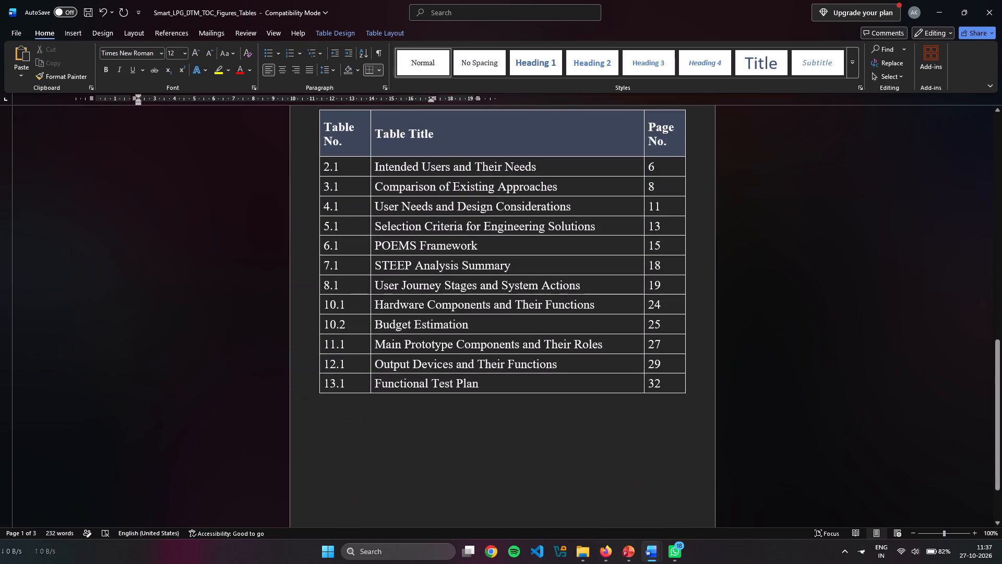
left_click(442, 207)
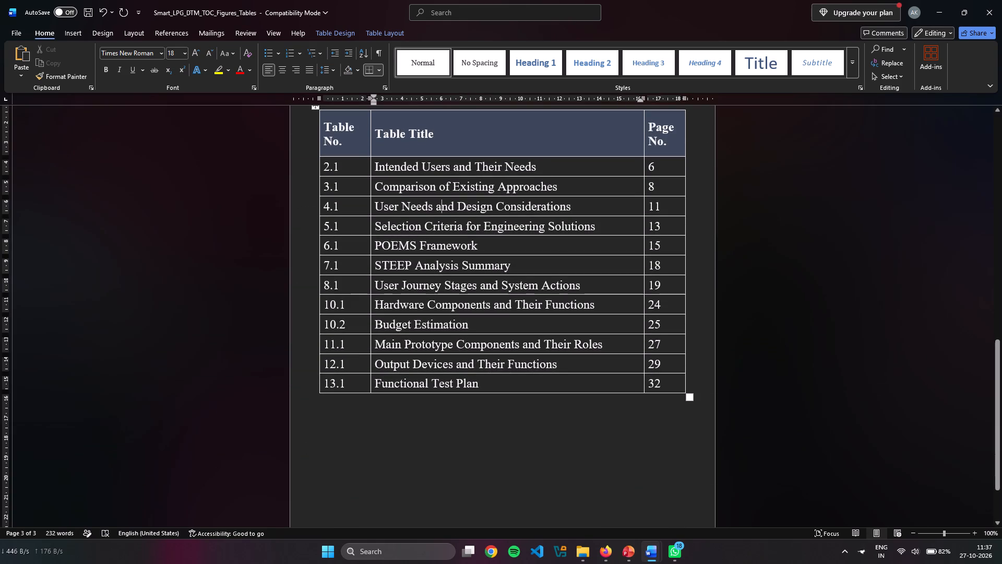
left_click_drag(689, 399, 692, 445)
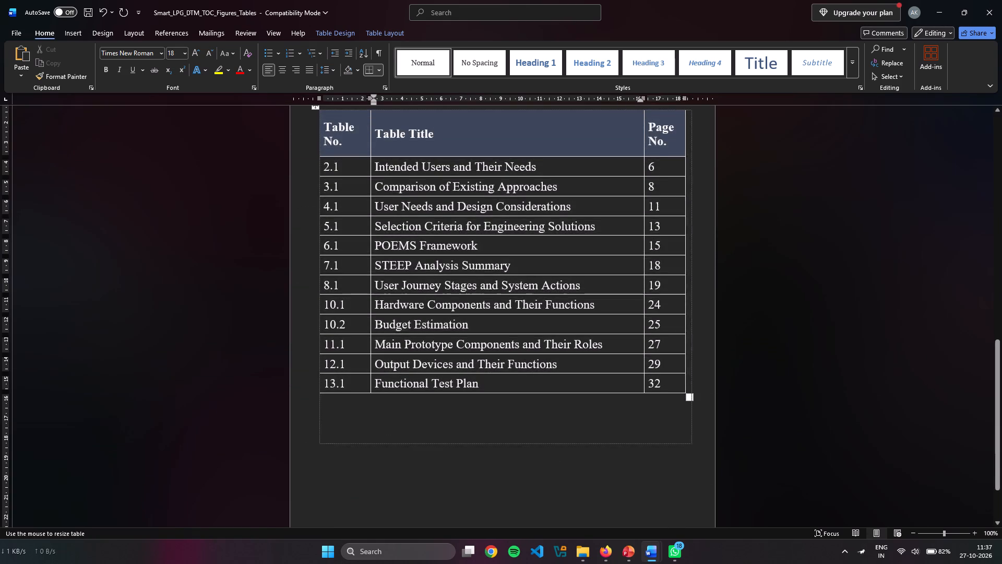
left_click_drag(692, 445, 694, 451)
left_click_drag(679, 440, 493, 299)
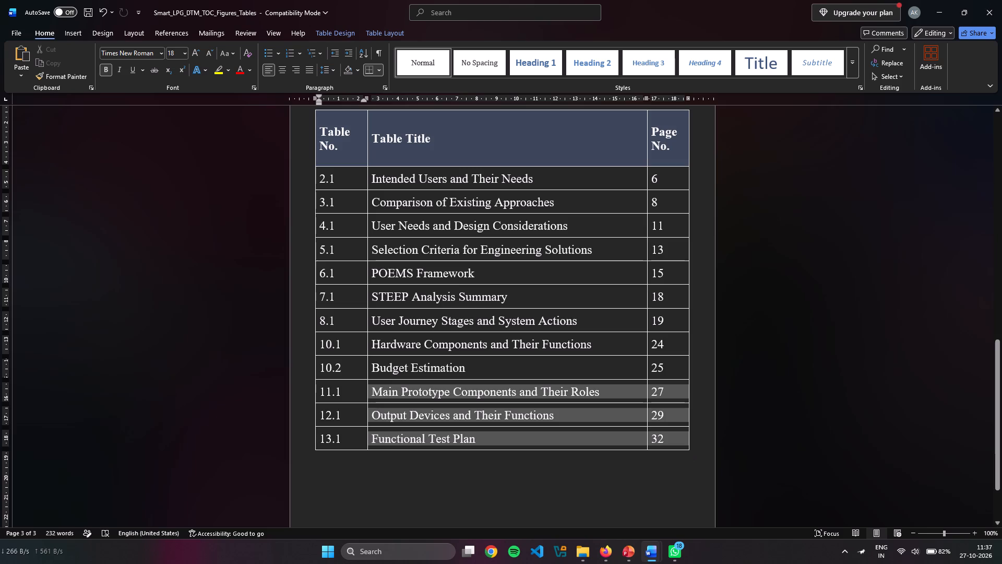
Reduce all the text in the List of Tables table to 14 pt.
left_click_drag(493, 299, 326, 154)
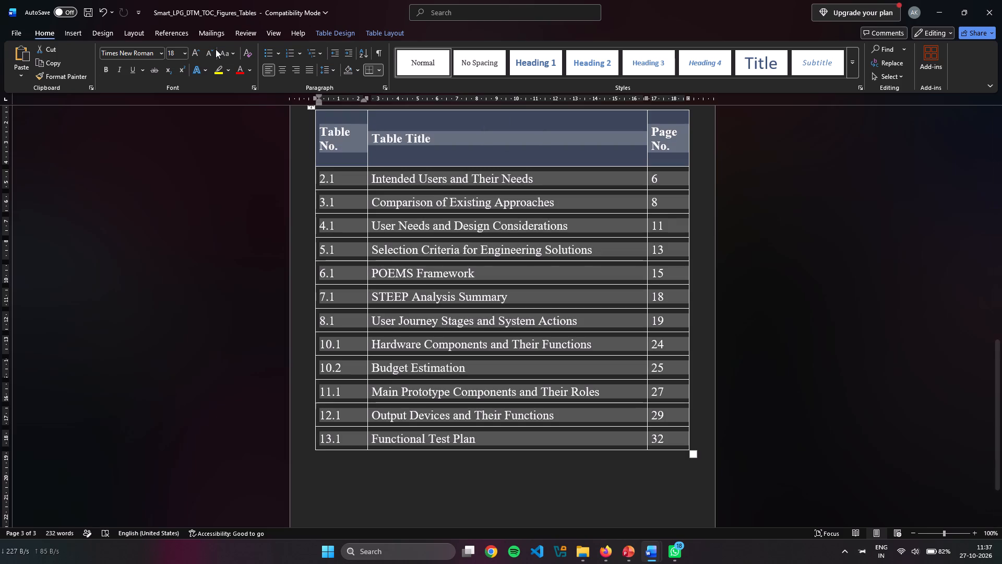
left_click(214, 50)
left_click(214, 50)
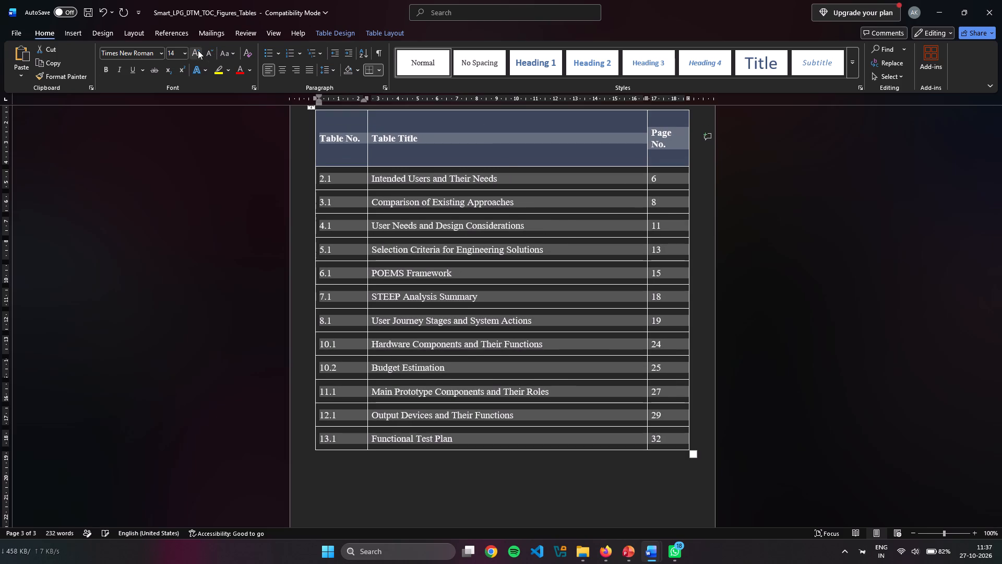
Copy the entire contents of the Smart_LPG_DTM_TOC_Figures_Tables document, including the contents, figures and tables lists.
scroll(297, 256, "up", 2)
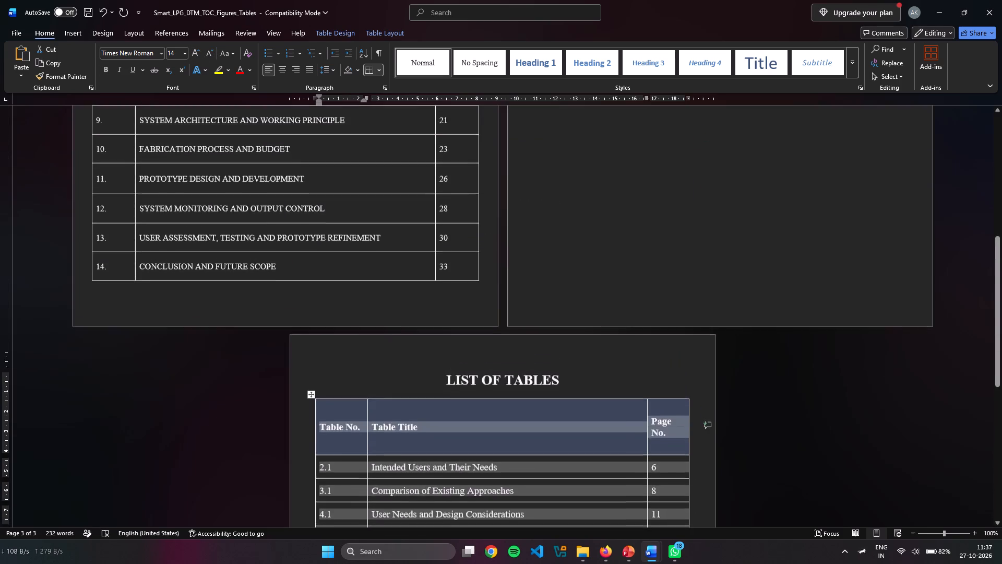
scroll(297, 256, "up", 1)
key("ctrl+a")
key("ctrl+c")
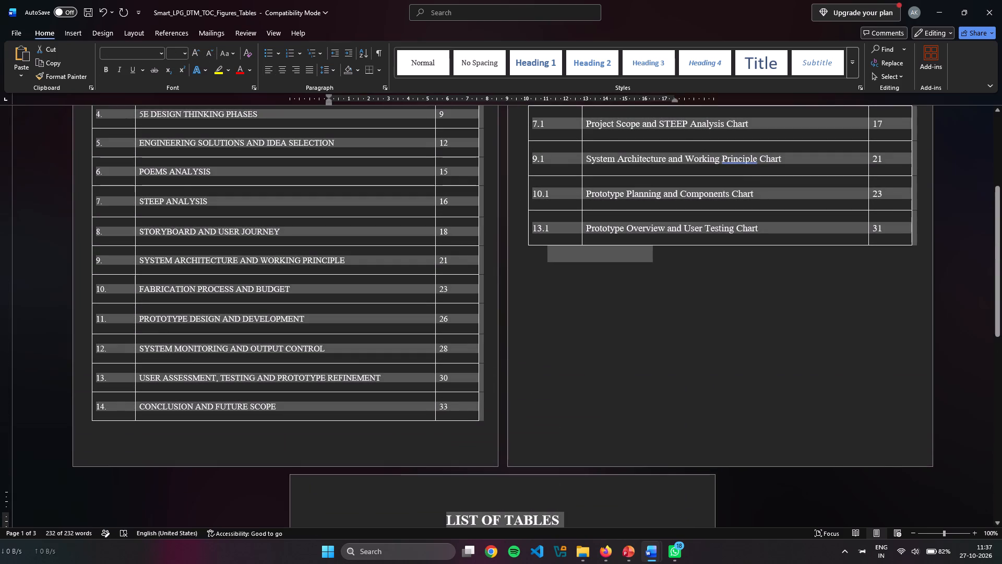
Switch to the DTM_Record__merged_removed document and go to the experiment index table in its front pages.
key("alt+Tab")
key("alt+Tab")
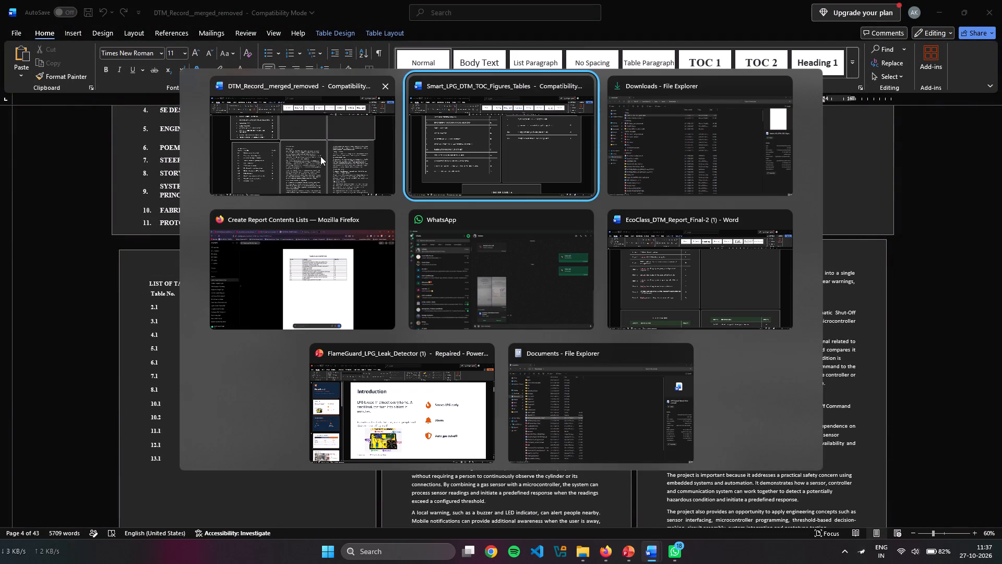
left_click(294, 103, "alt")
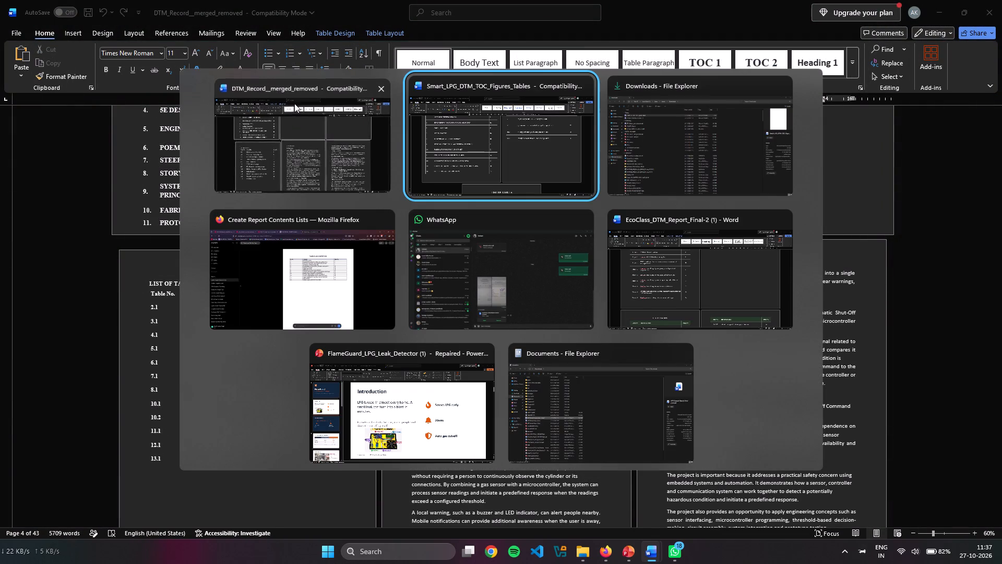
scroll(514, 242, "up", 5)
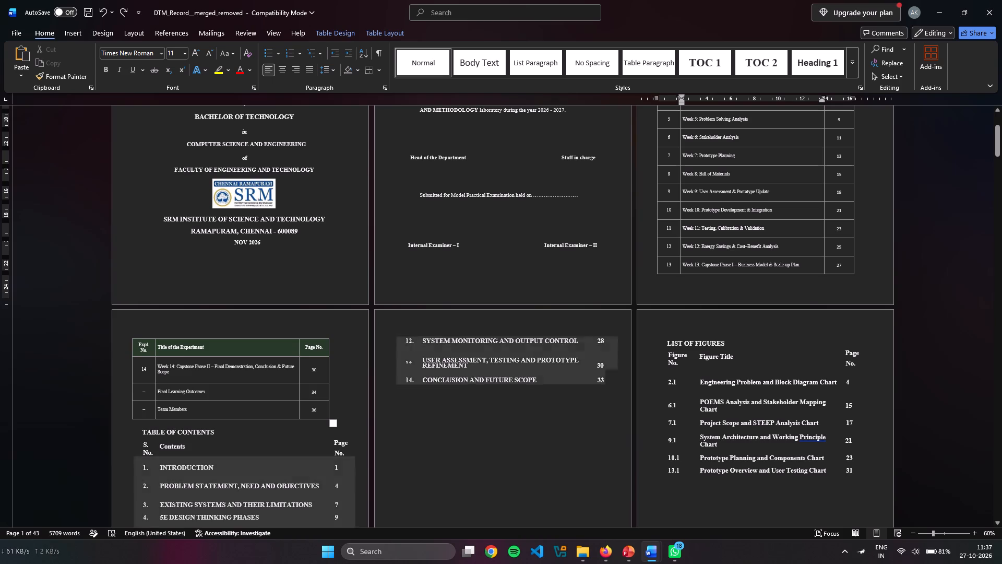
scroll(665, 250, "up", 3)
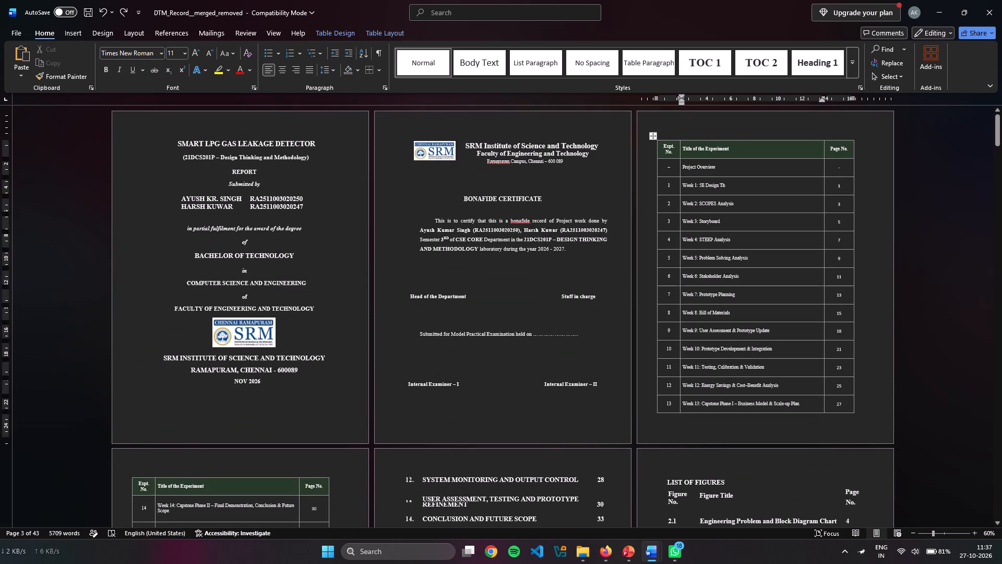
Switch to the DTM_Record__merged_removed document and clear all the text from the old experiment index table starting on page 3.
left_click(662, 128)
left_click(653, 138)
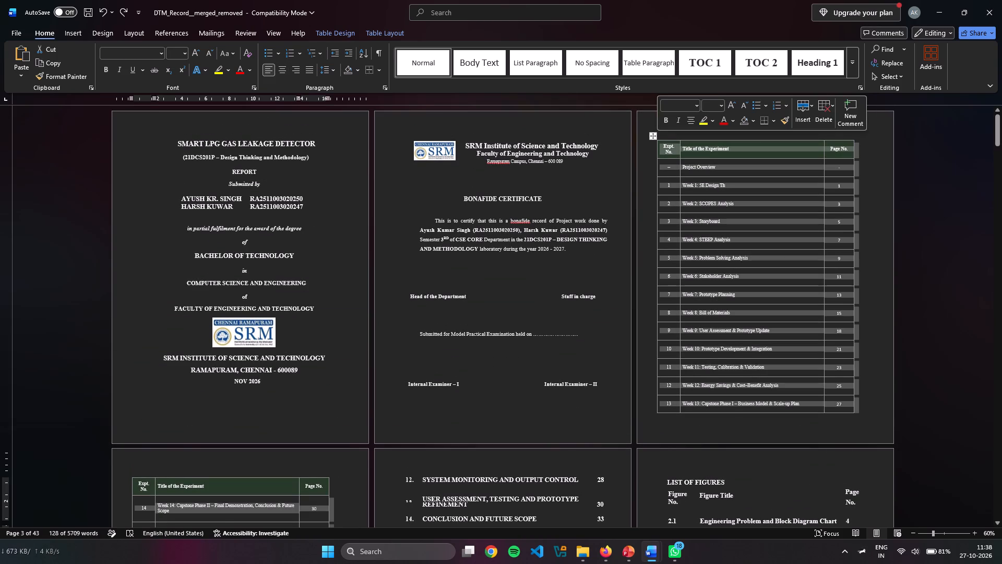
key("Delete")
Remove the emptied experiment index table together with the old contents list, List of Figures and List of Tables up to the Introduction.
left_click(653, 138)
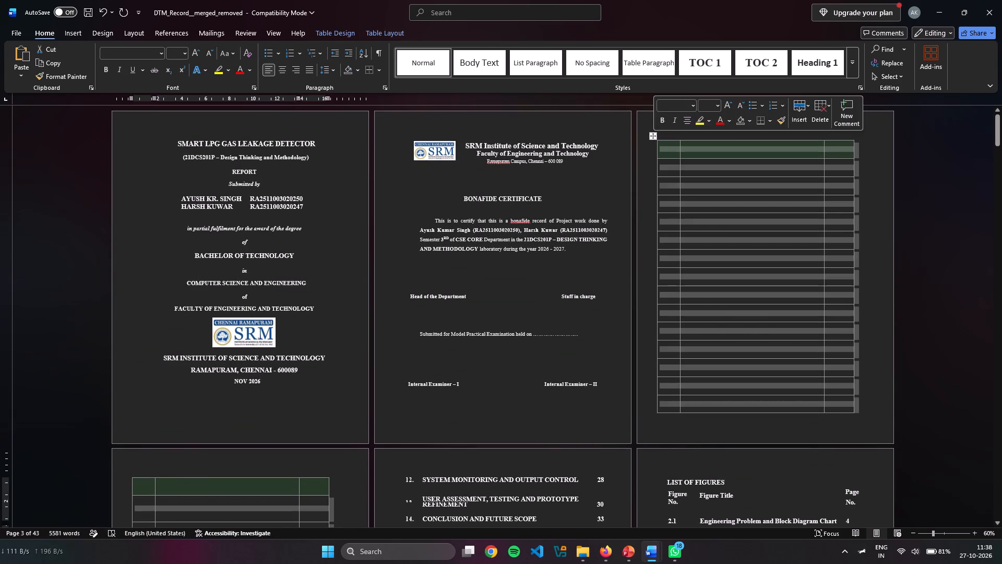
key("Delete")
left_click(654, 137)
key("Delete")
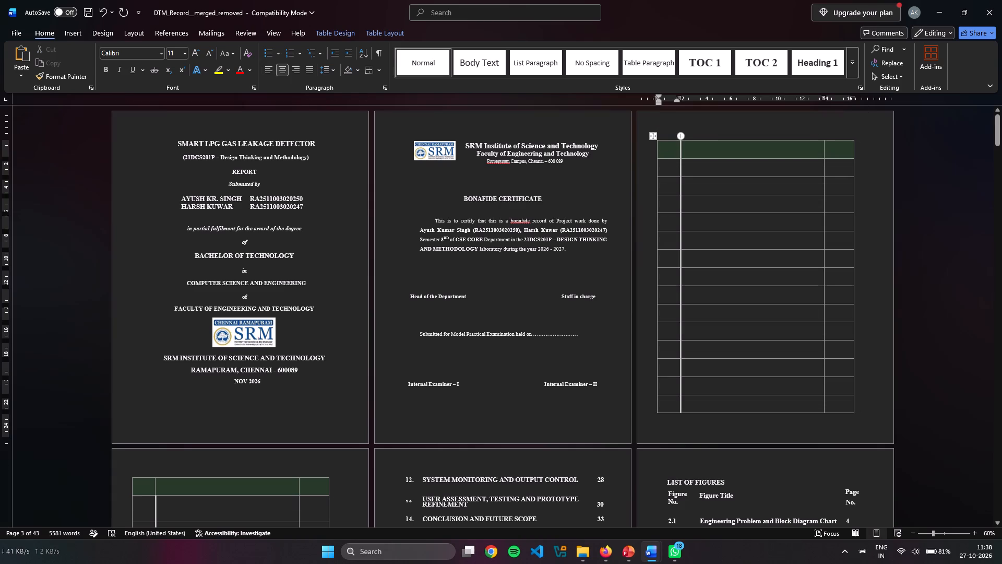
left_click(711, 142)
key("Delete")
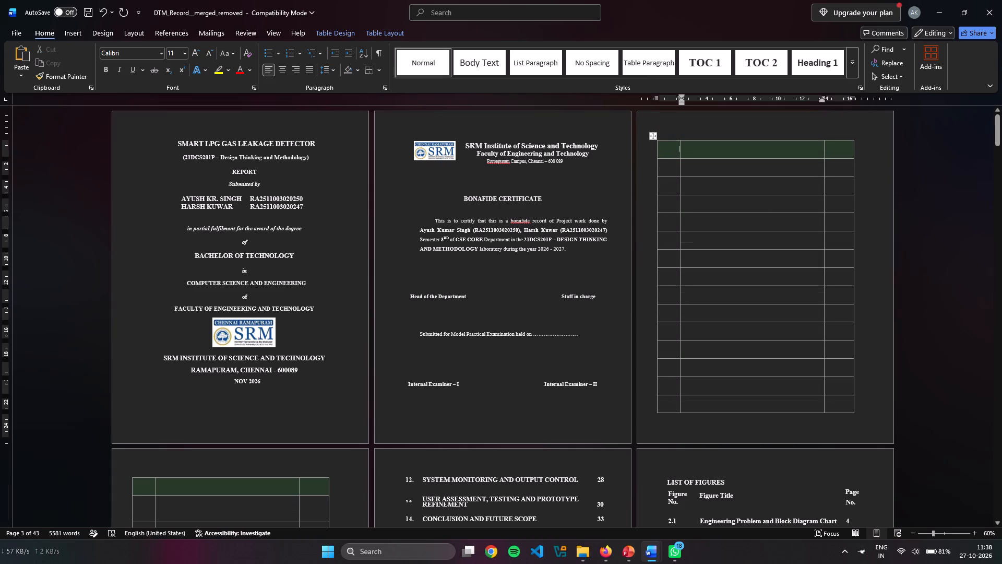
scroll(758, 240, "down", 7)
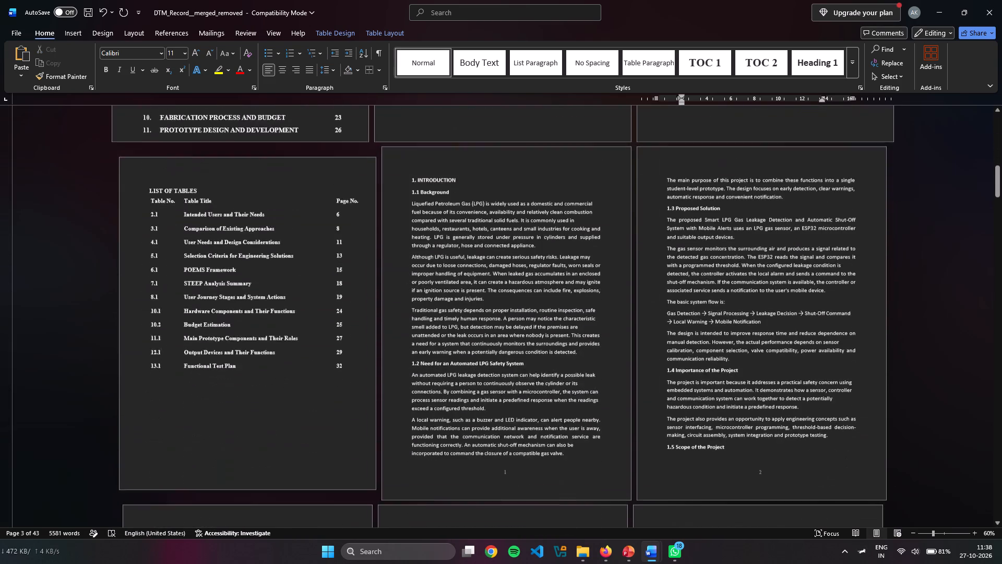
left_click_drag(357, 336, 433, 85)
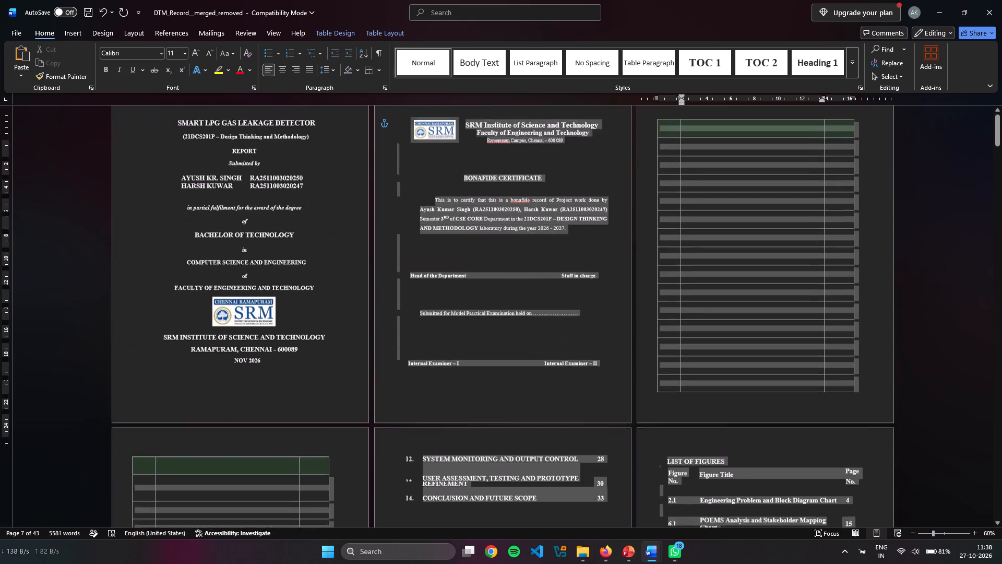
left_click_drag(433, 85, 687, 143)
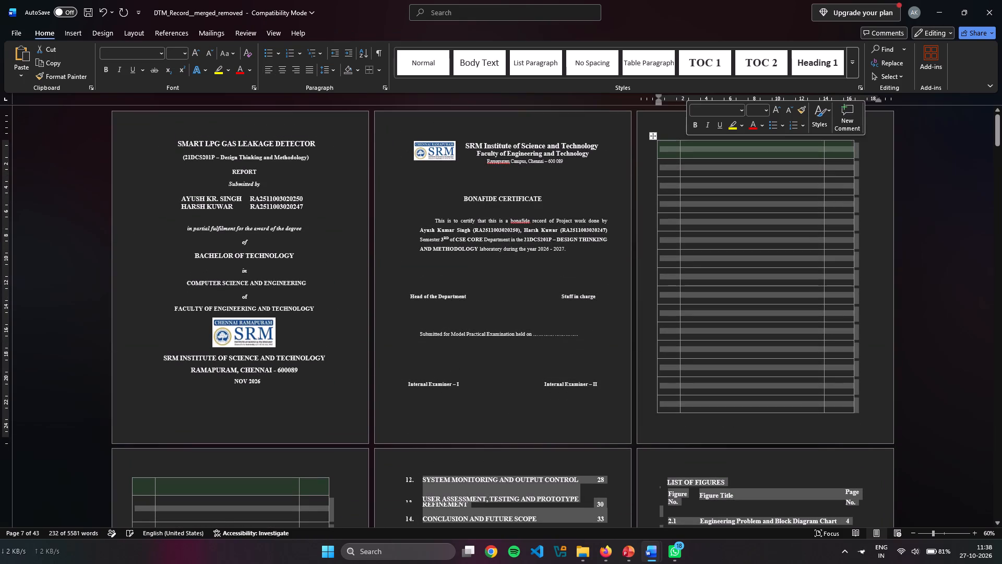
key("BackSpace")
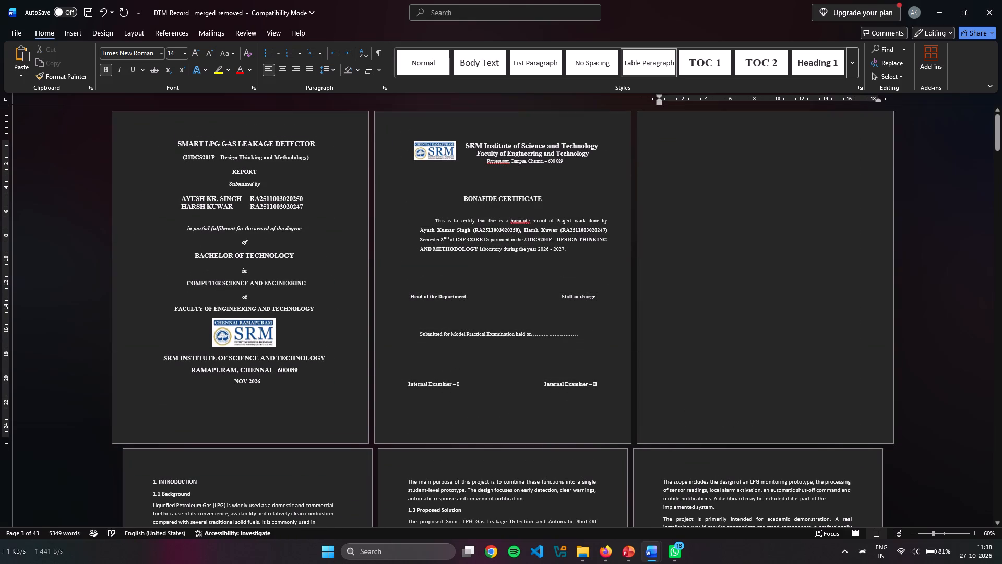
Paste the copied contents table, List of Figures and List of Tables onto the blank page after the Bonafide Certificate.
key("ctrl+v")
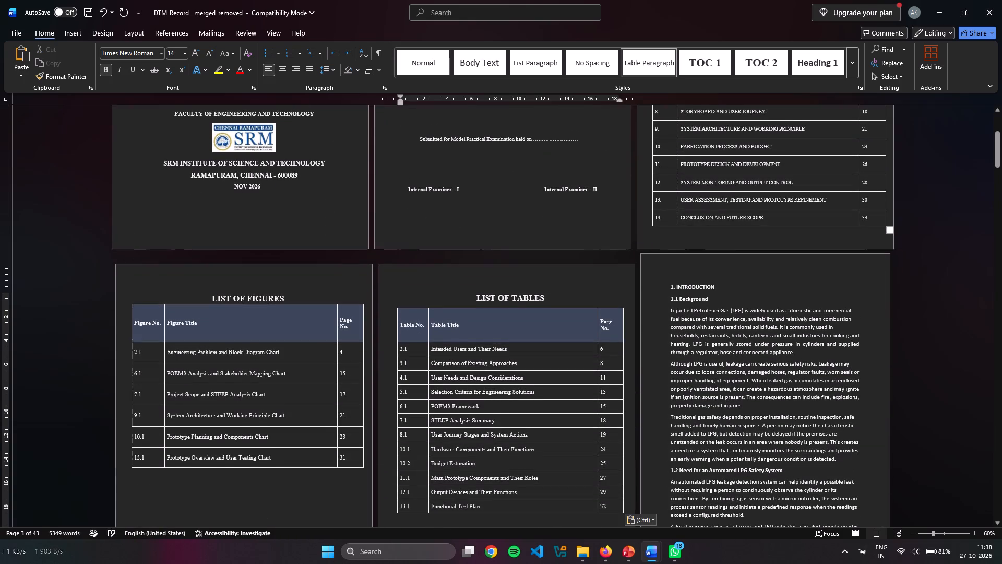
Examine the pasted contents, figures and tables lists and the Introduction pages that follow them at a larger view.
scroll(687, 143, "up", 6)
scroll(376, 183, "up", 6, "ctrl")
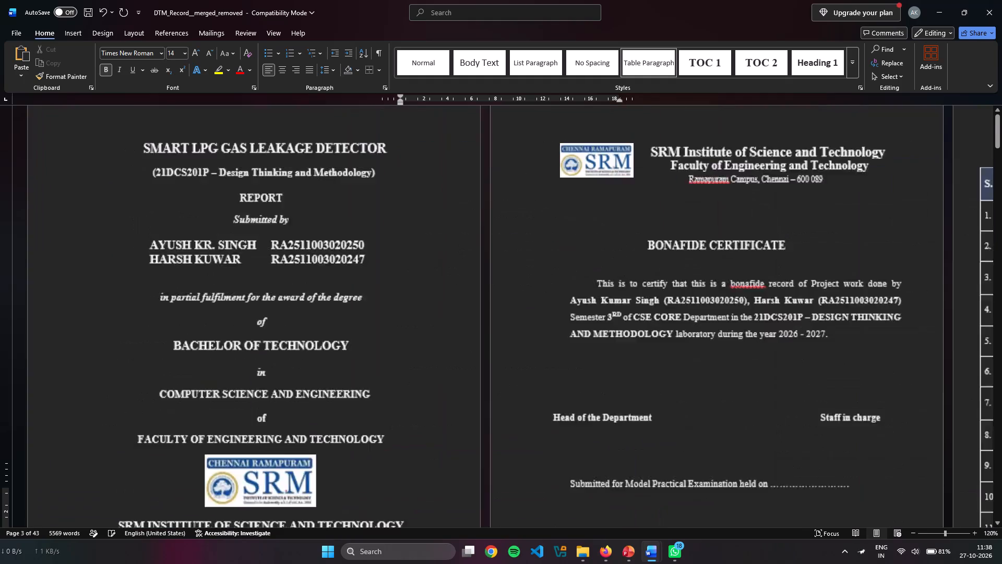
scroll(376, 183, "up", 1, "ctrl")
scroll(376, 183, "down", 5)
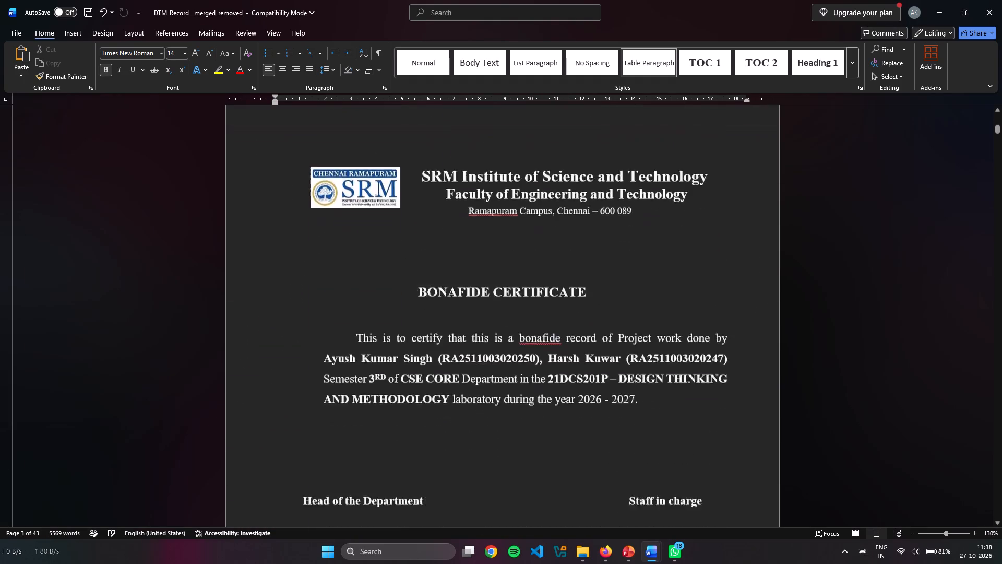
scroll(376, 183, "down", 5)
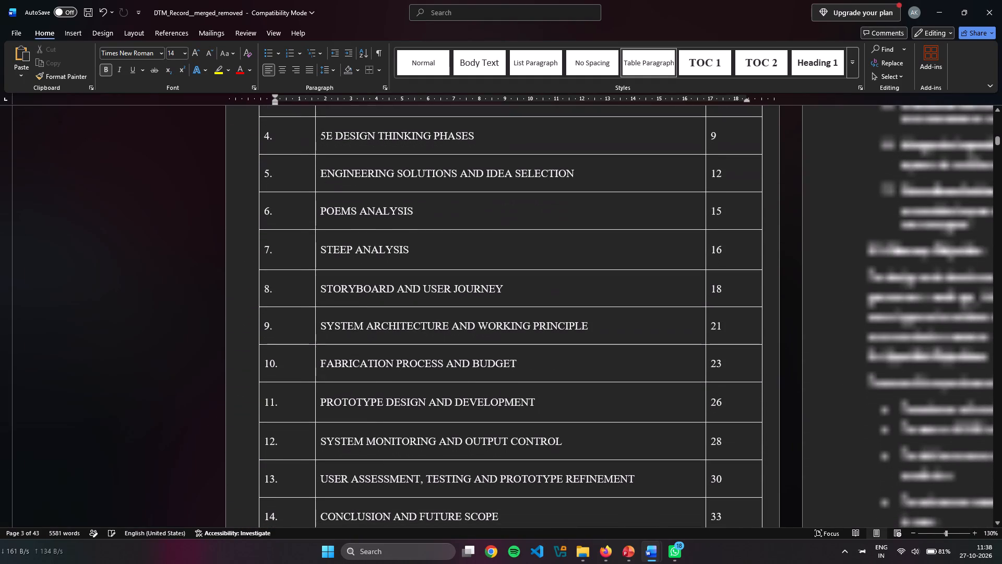
scroll(476, 241, "down", 3)
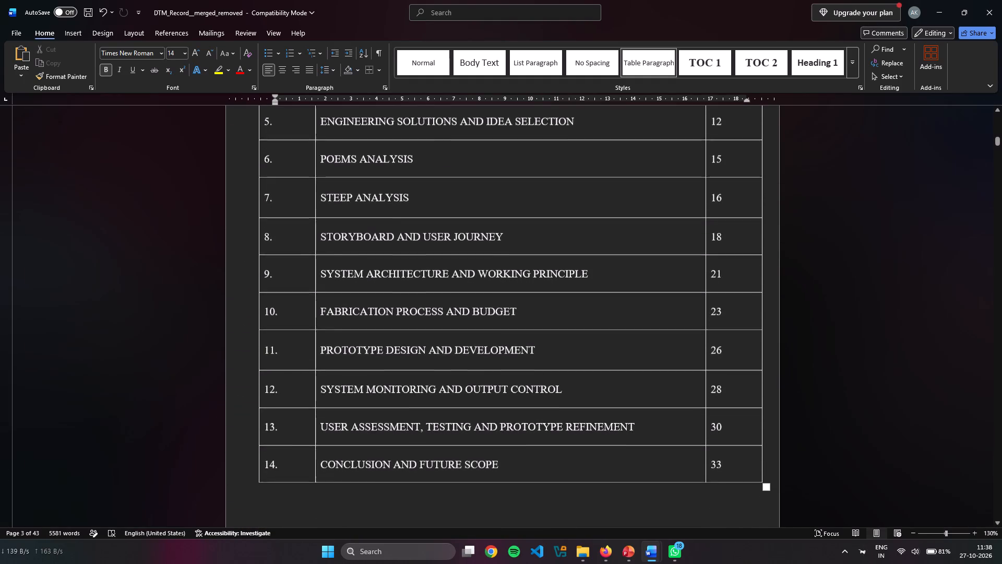
scroll(476, 241, "down", 7)
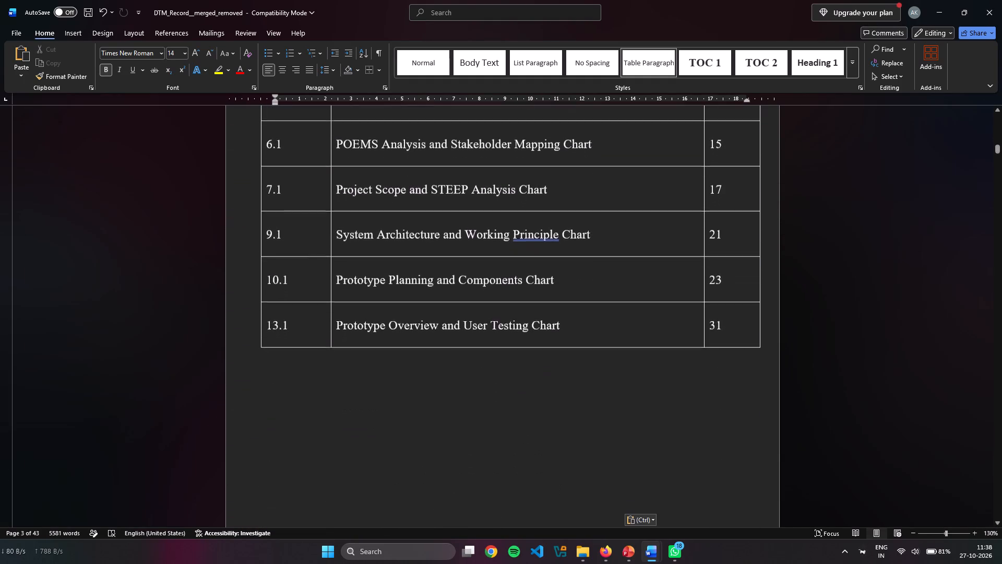
scroll(476, 241, "down", 7)
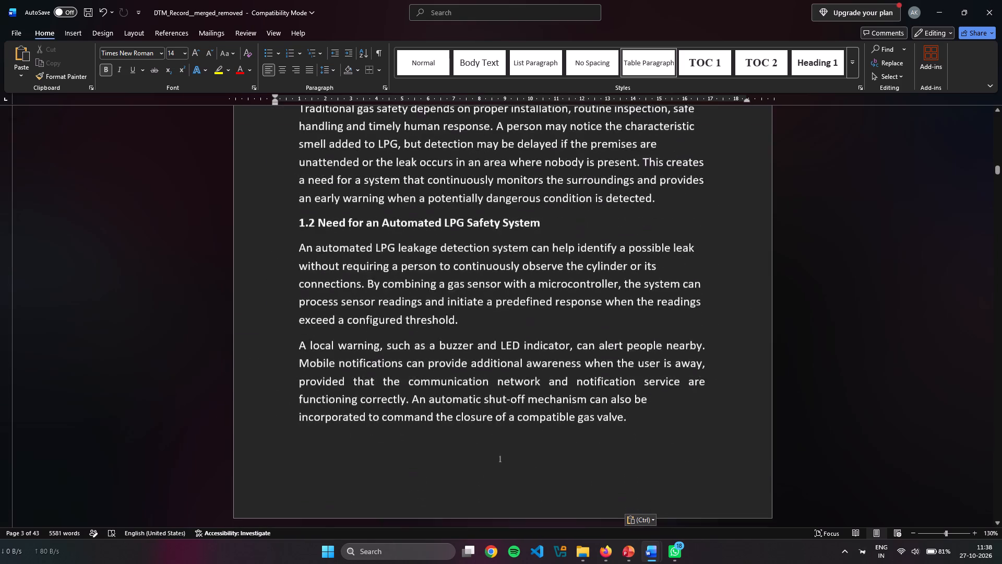
scroll(476, 241, "down", 2)
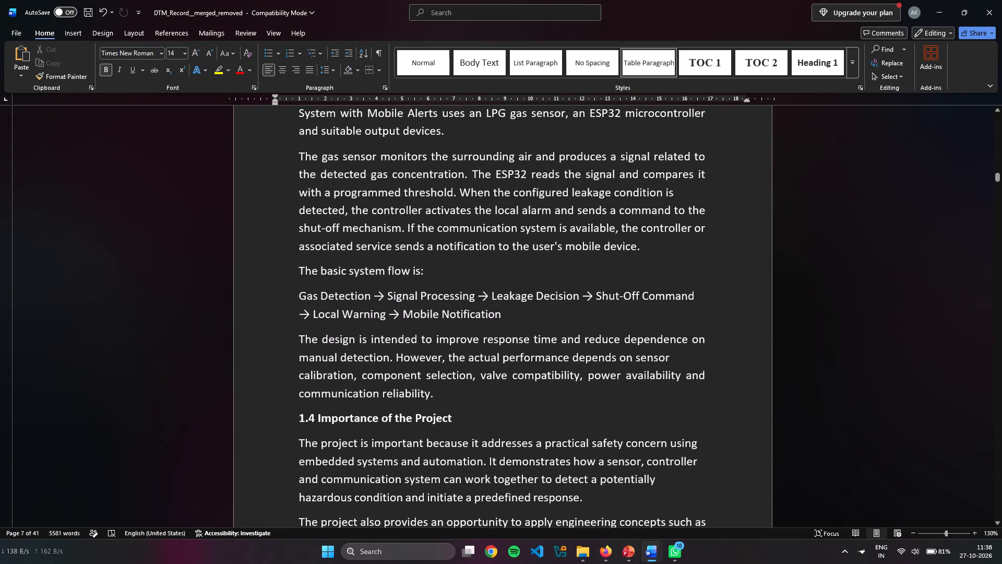
left_click_drag(713, 370, 419, 289)
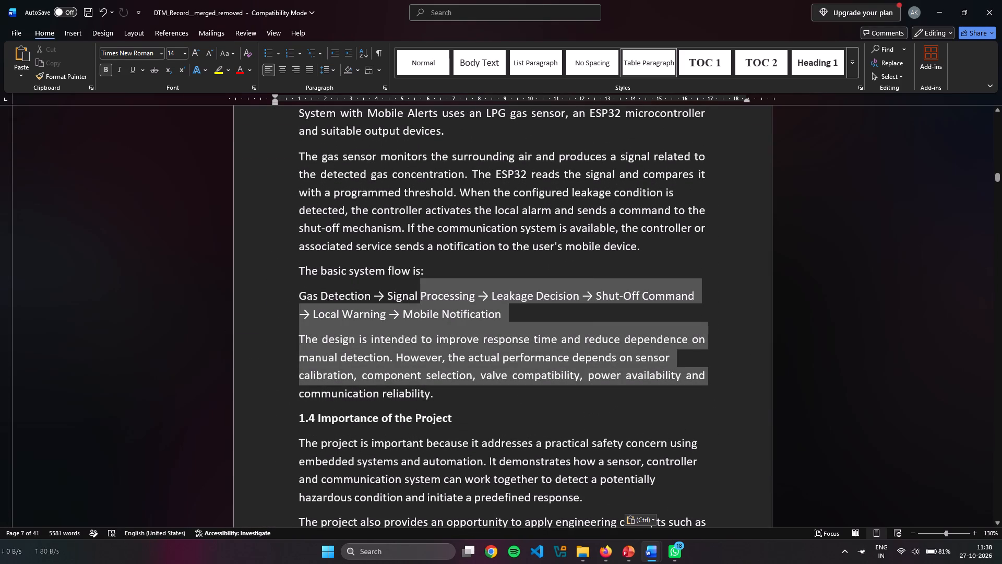
left_click_drag(419, 289, 416, 290)
left_click(369, 225)
scroll(369, 225, "down", 4)
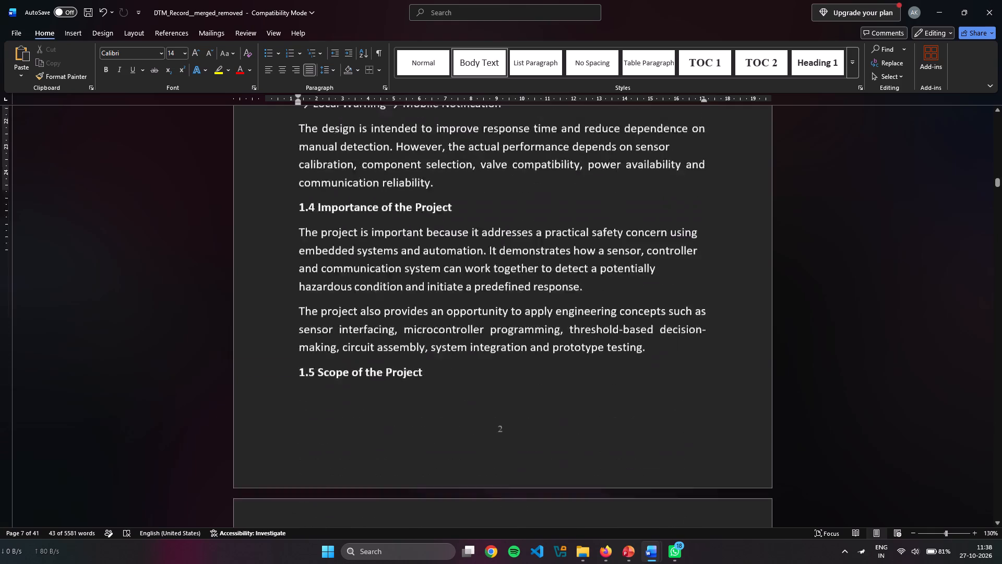
scroll(369, 225, "down", 6)
Save the DTM_Record__merged_removed document.
key("ctrl+s")
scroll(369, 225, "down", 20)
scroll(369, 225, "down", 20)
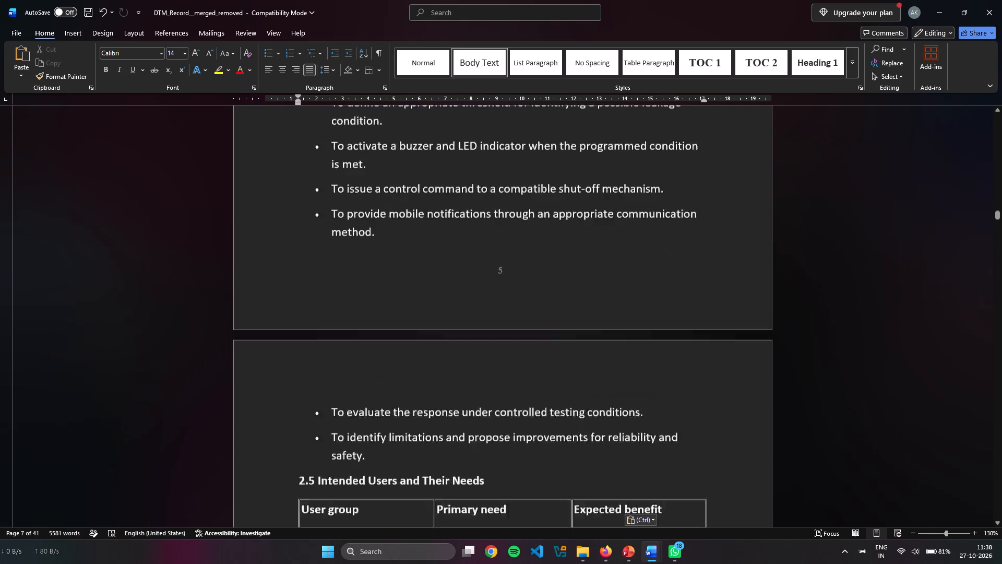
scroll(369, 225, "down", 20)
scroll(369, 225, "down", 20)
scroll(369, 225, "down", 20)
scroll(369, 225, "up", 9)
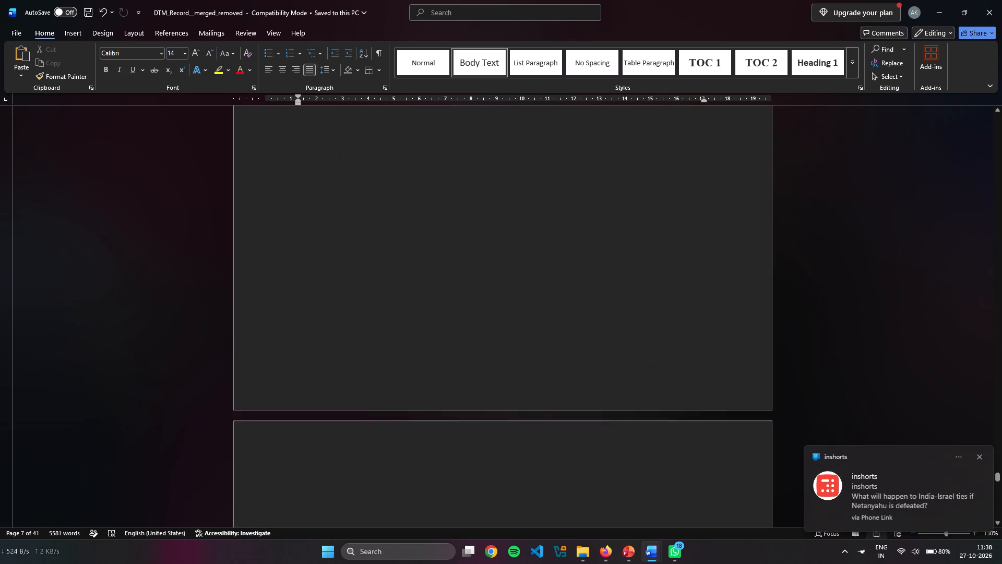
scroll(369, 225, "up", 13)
Open the Save As dialog for the record report in the Documents folder.
left_click(13, 27)
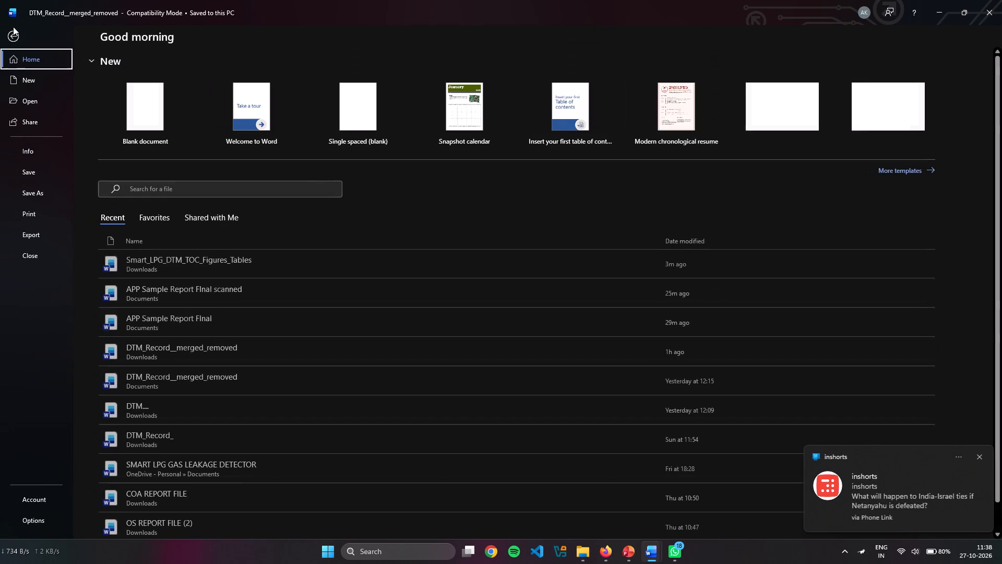
left_click(44, 186)
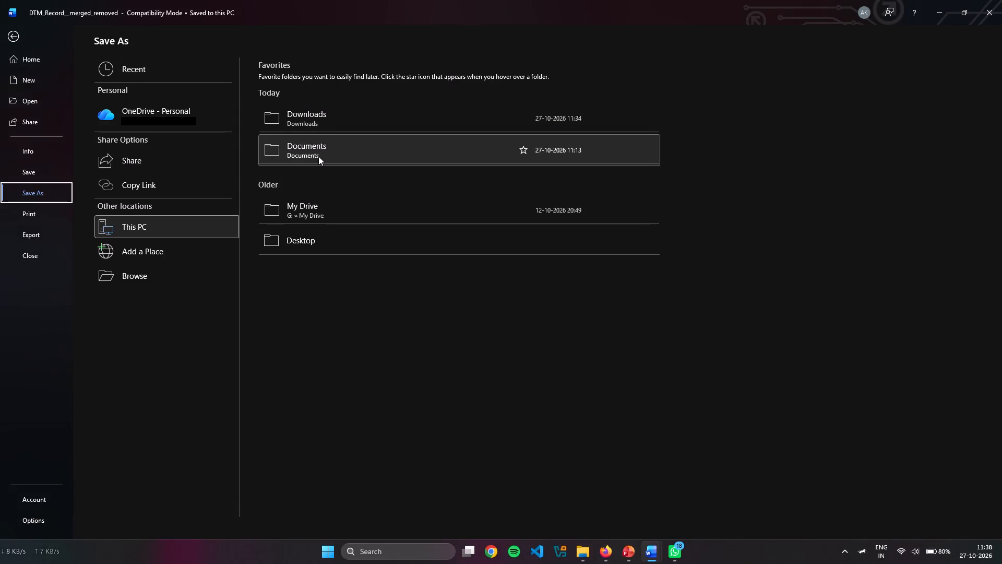
left_click(323, 153)
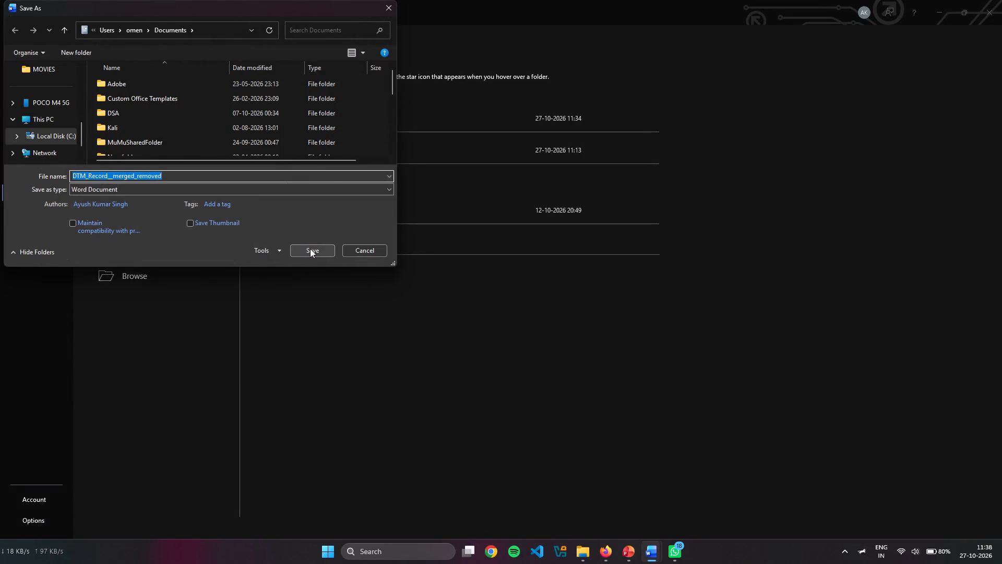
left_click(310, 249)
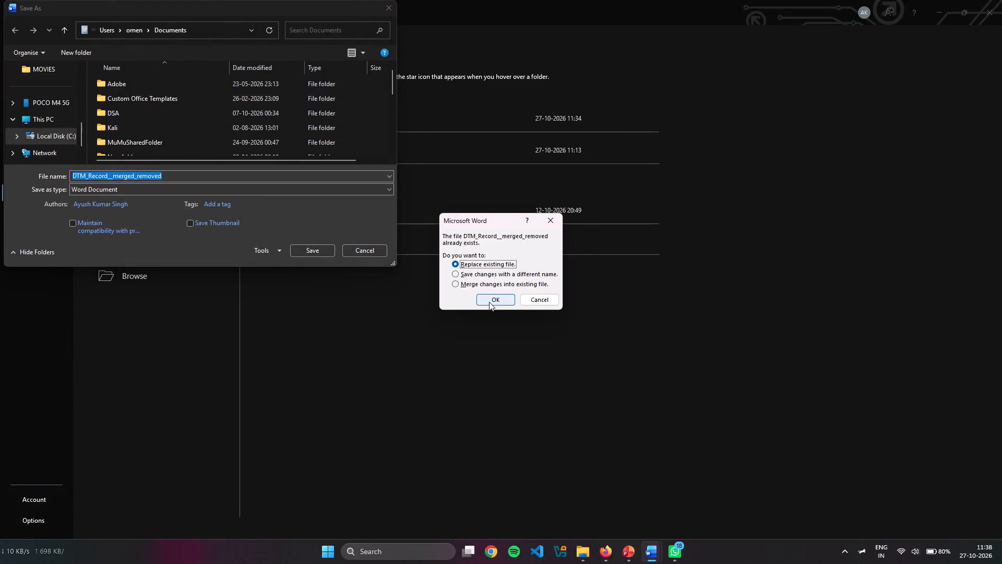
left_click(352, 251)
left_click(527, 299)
Save the report as the PDF DTM_Record__merged_removed in Documents, replacing the existing file of that name.
left_click(249, 190)
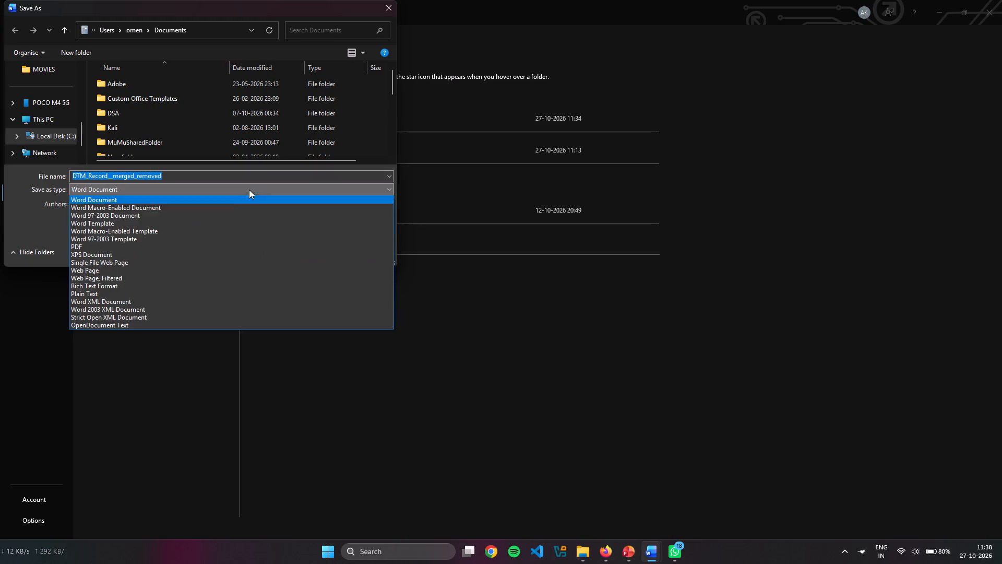
left_click(186, 243)
left_click(314, 268)
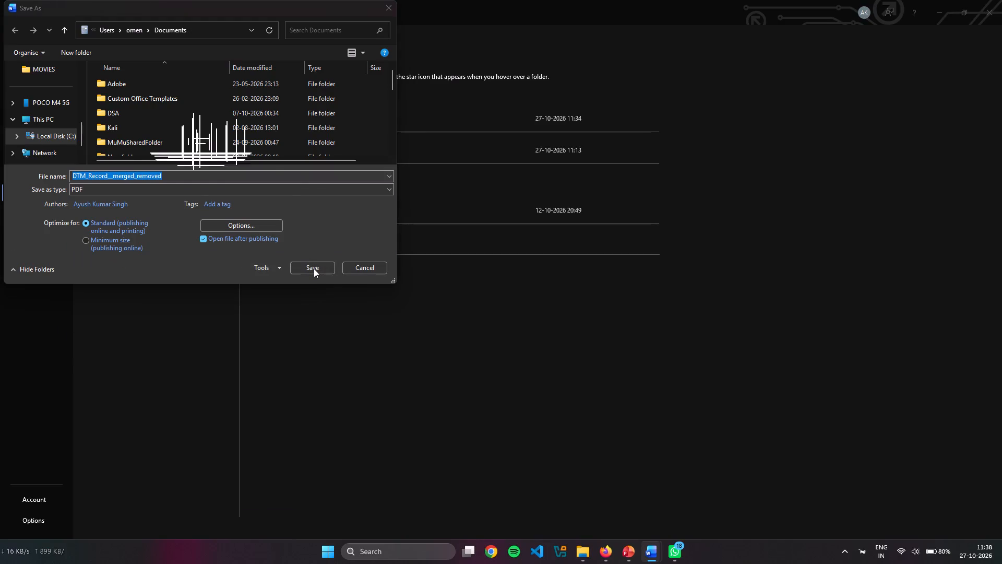
left_click(232, 173)
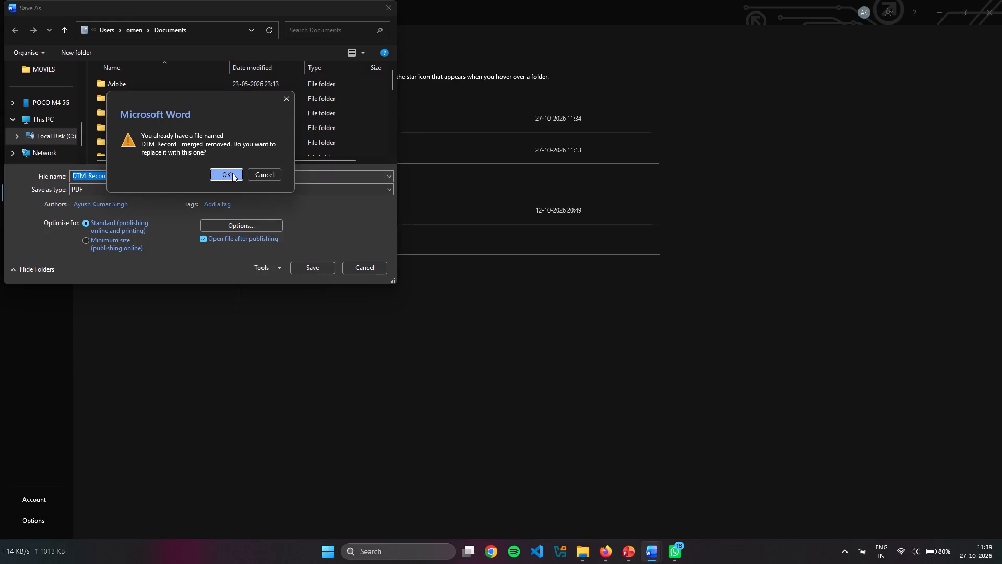
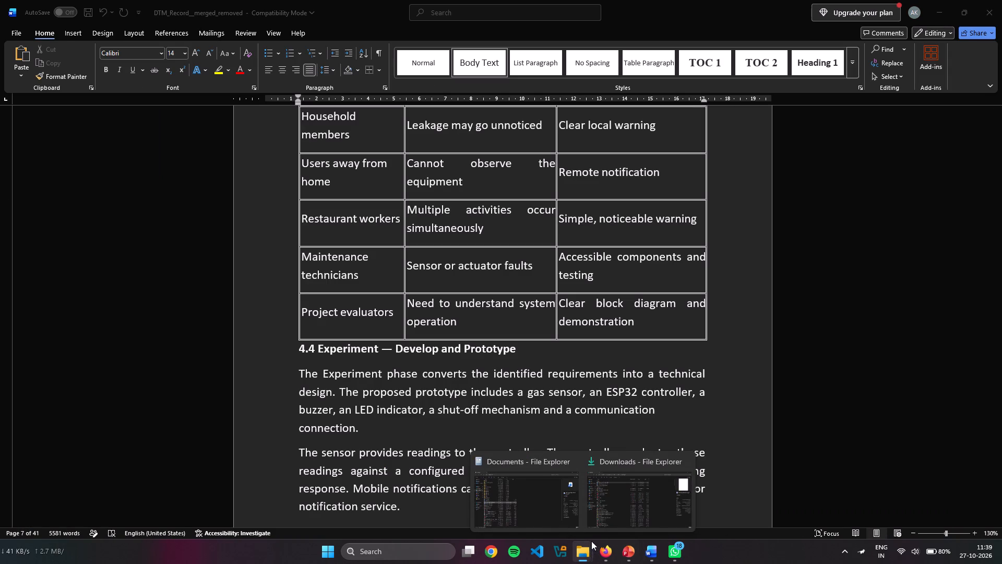
Switch to the Downloads folder window in File Explorer.
left_click(613, 516)
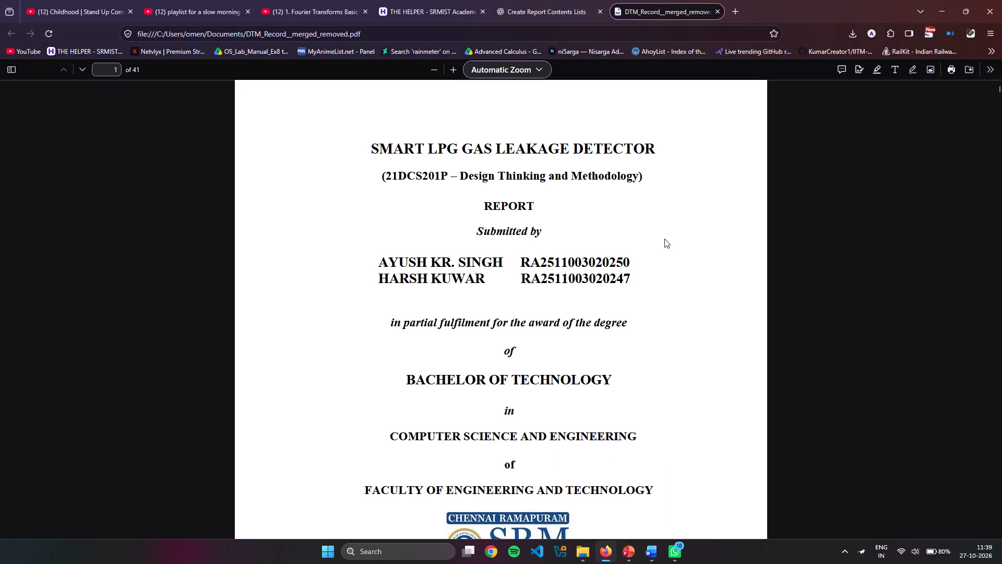
Open a new blank browser tab alongside the exported PDF report.
left_click(738, 8)
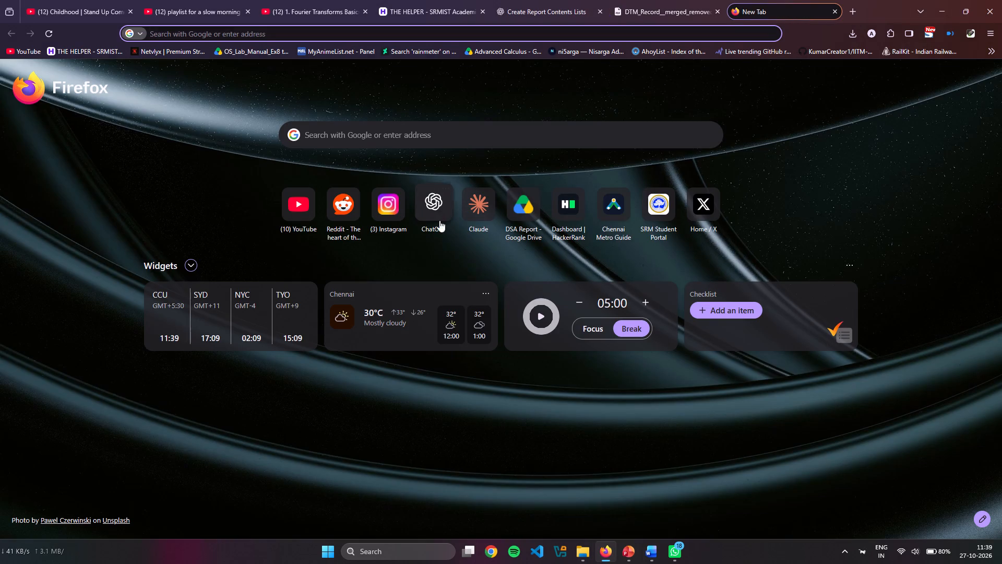
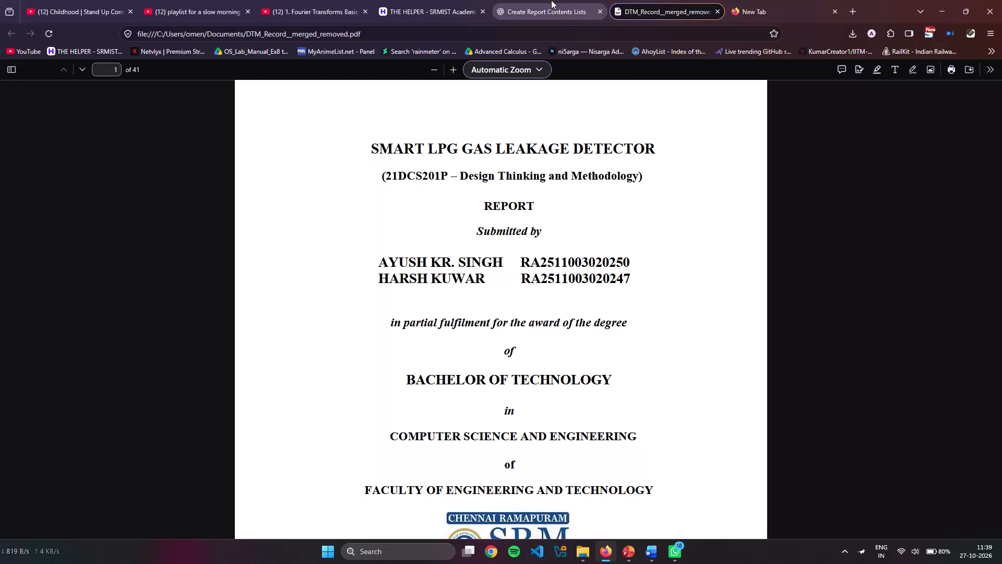
Reload the exported DTM record PDF and review its cover page, contents, list of figures and opening chapters.
key("ctrl+r")
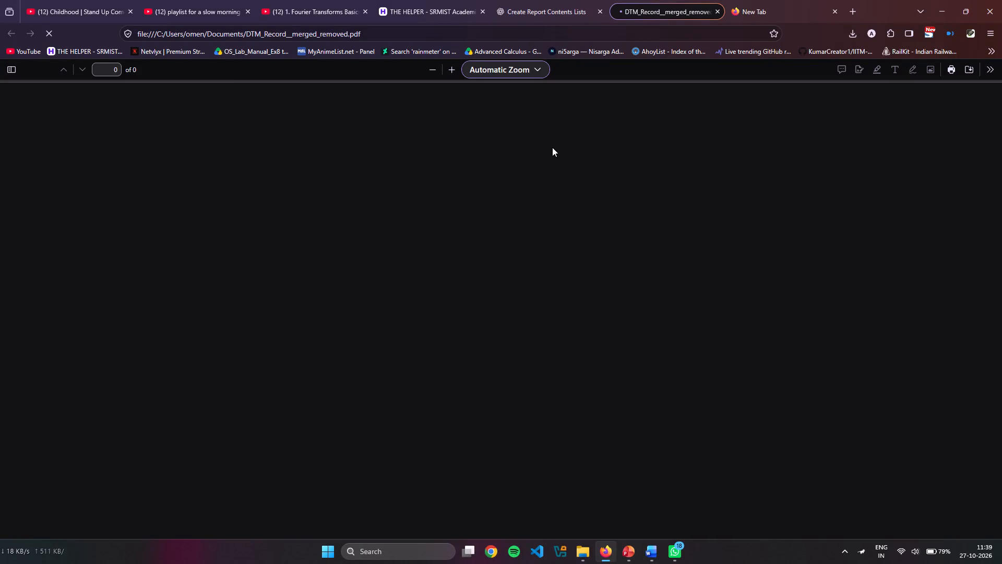
scroll(552, 147, "down", 7)
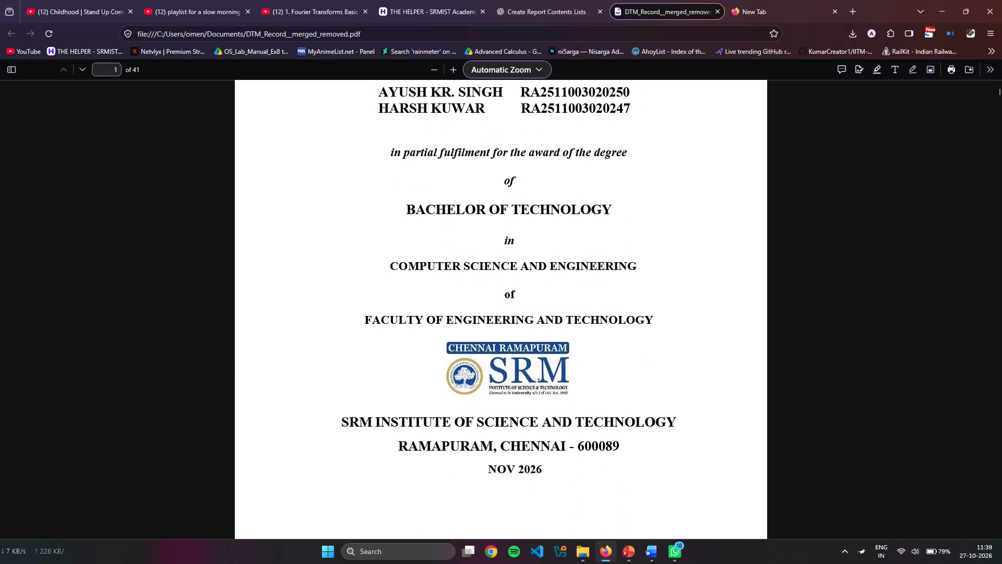
scroll(552, 147, "down", 12)
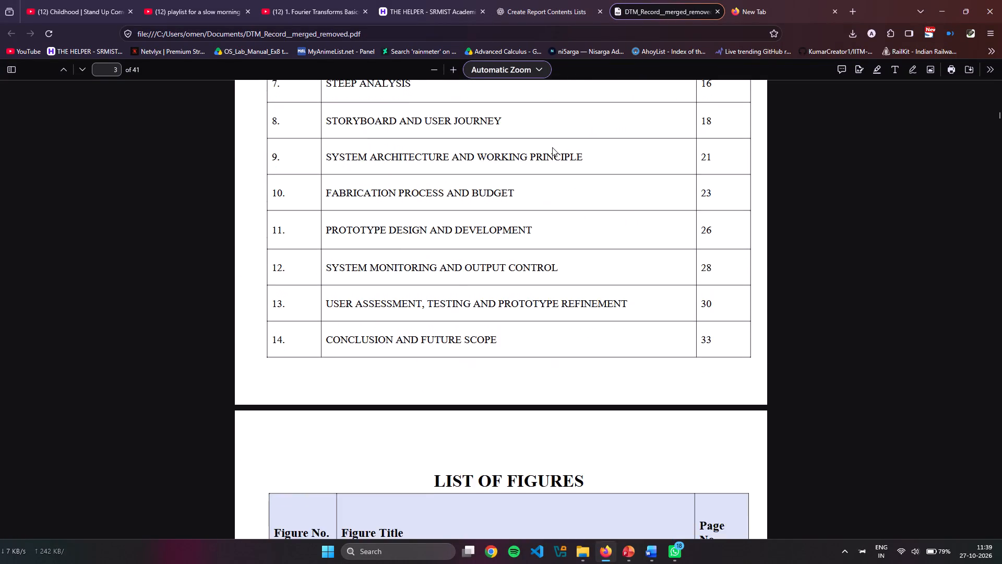
scroll(552, 147, "down", 14)
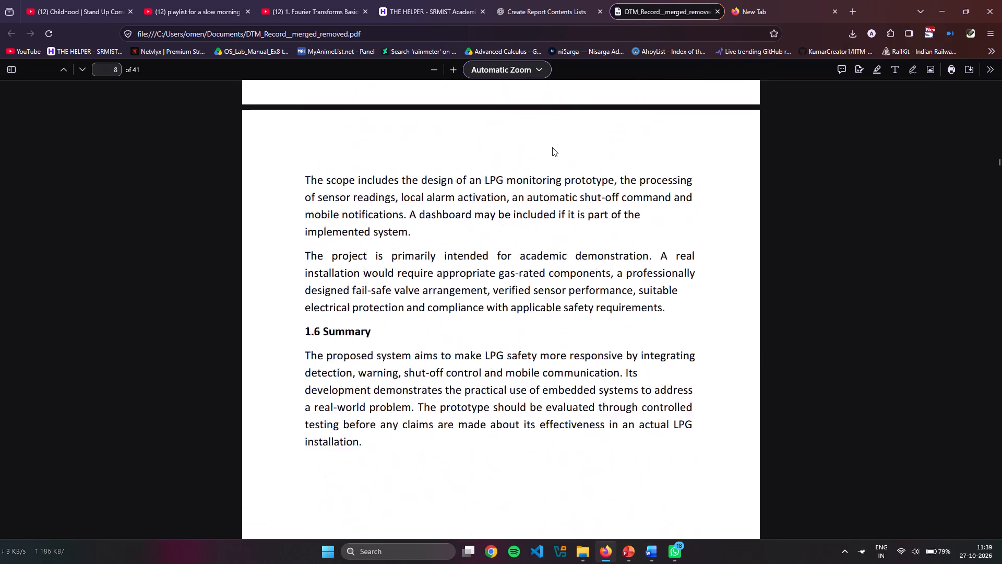
scroll(552, 147, "down", 3)
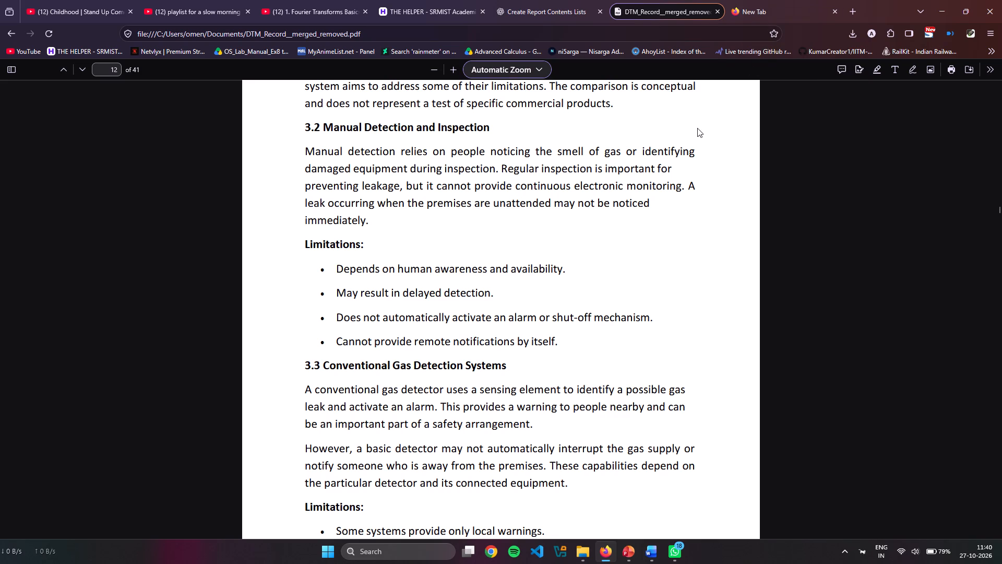
scroll(674, 182, "up", 18)
scroll(674, 182, "up", 11)
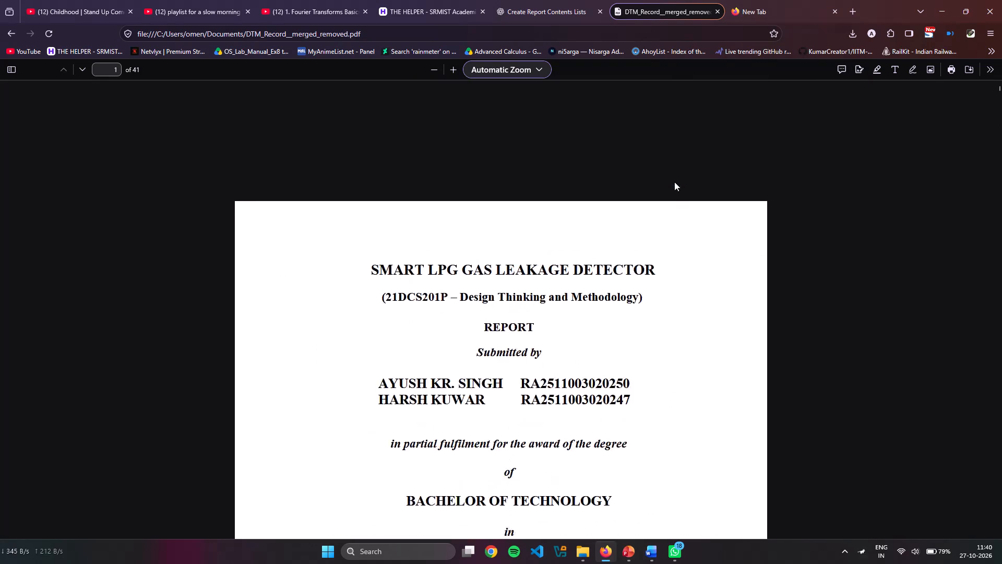
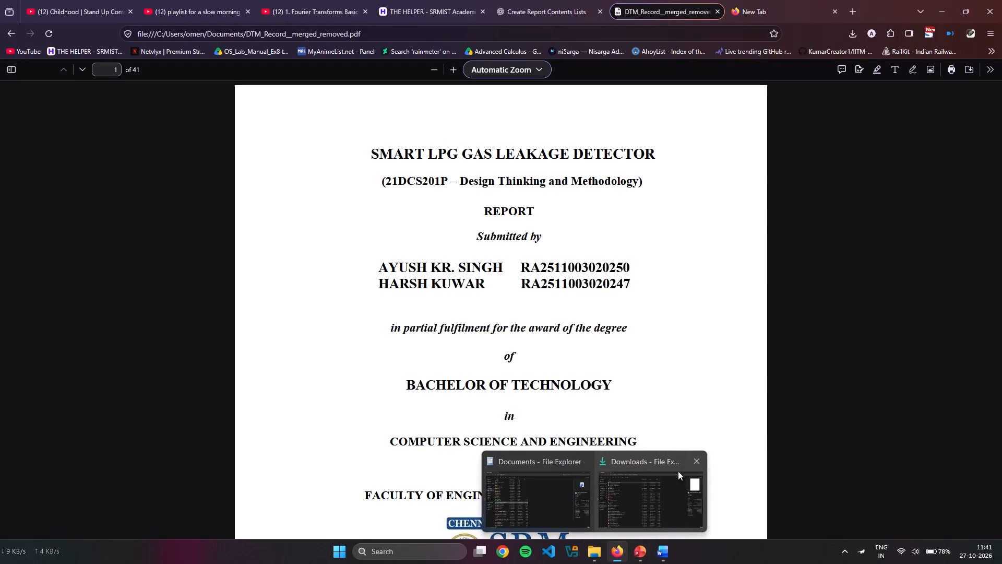
Close the Downloads and Documents File Explorer windows.
left_click(696, 456)
left_click(639, 461)
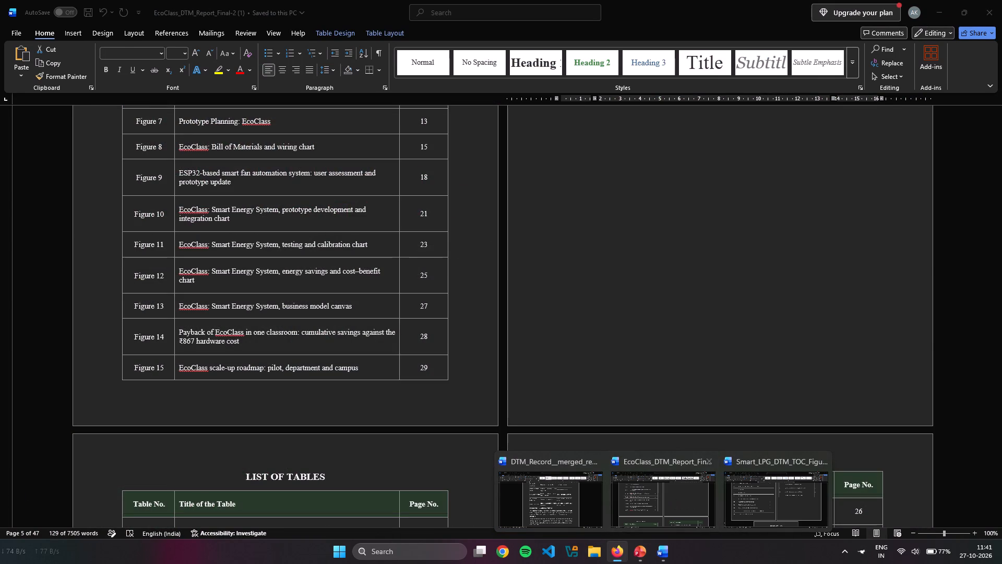
Return to the browser and close the ChatGPT conversation tab "Create Report Contents Lists".
left_click(607, 375)
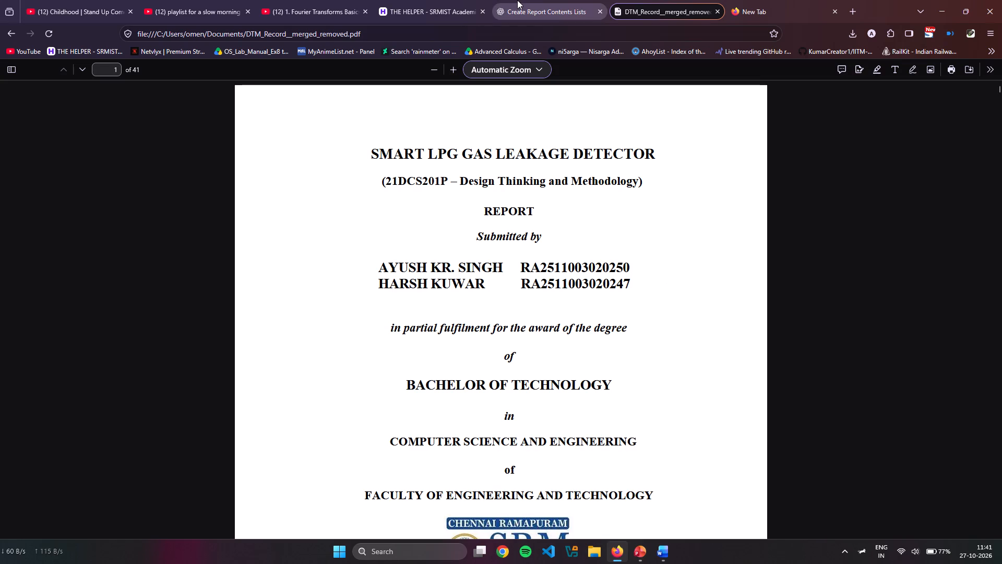
left_click(517, 0)
left_click(458, 0)
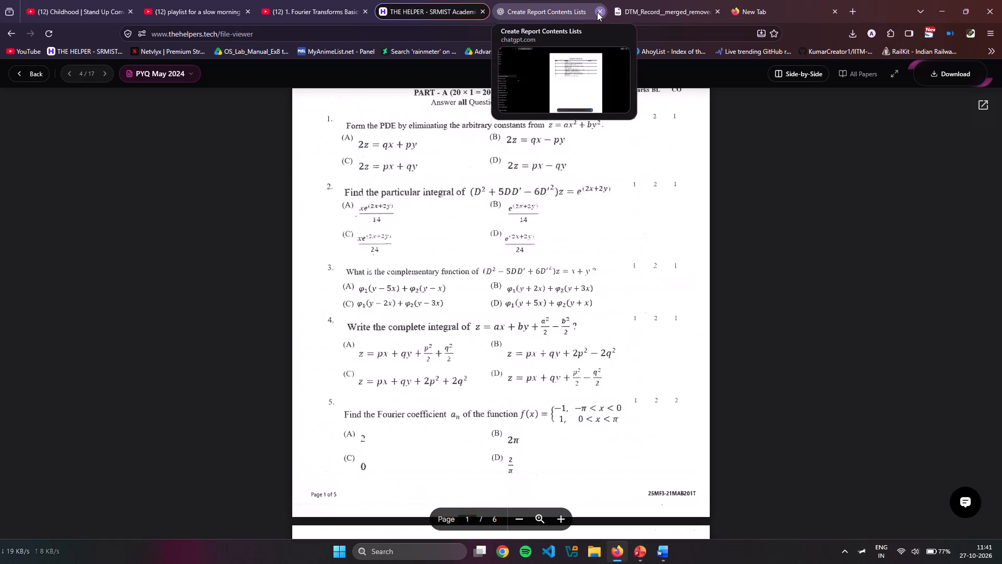
left_click(597, 12)
Switch to the YouTube lecture "1. Fourier Transforms Basics Part 1 - 21MAB201T" and highlight its title text.
left_click(322, 0)
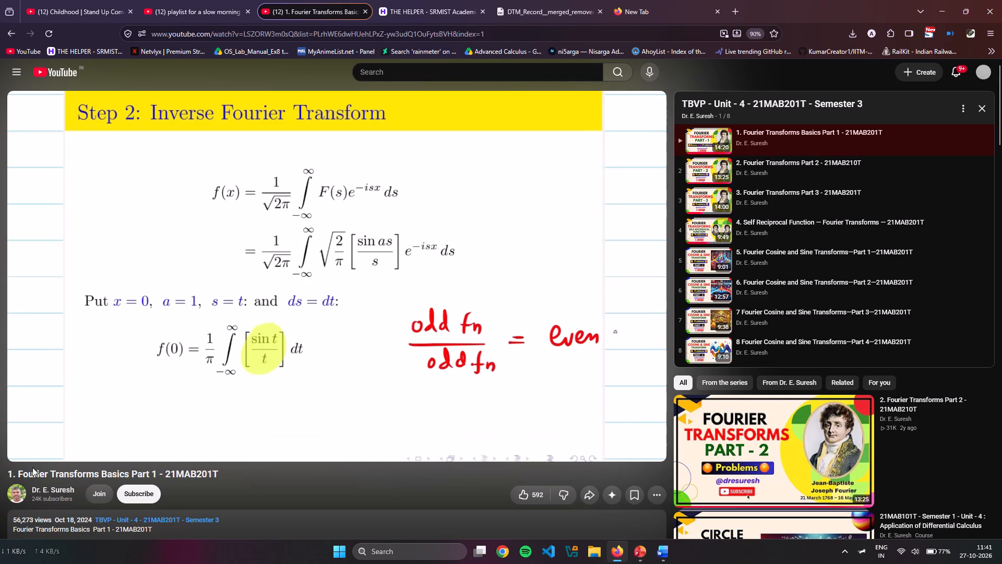
left_click_drag(22, 467, 241, 469)
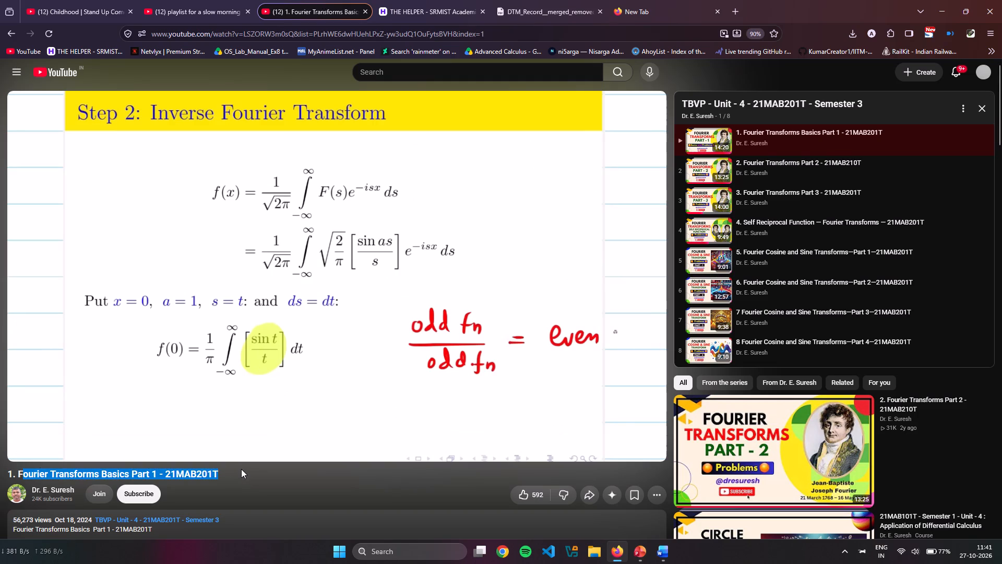
left_click_drag(241, 469, 240, 469)
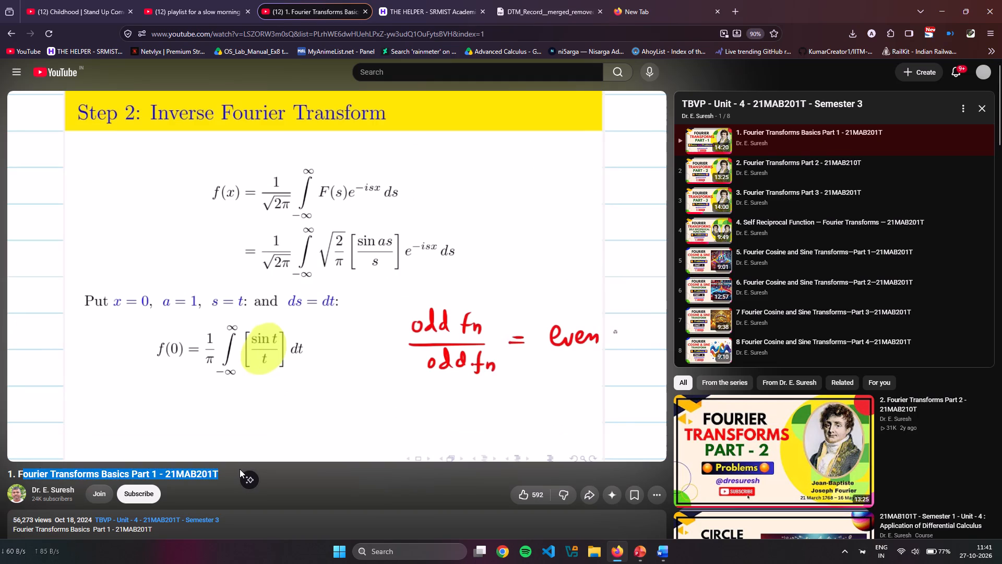
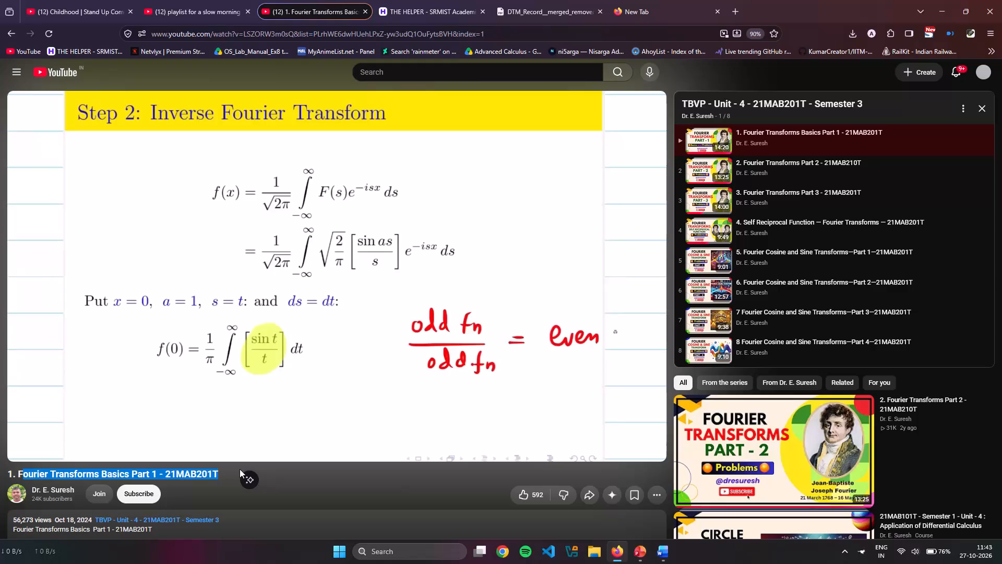
Search Google in a new private window for "rac seat can be man or woman".
key("ctrl+shift+p")
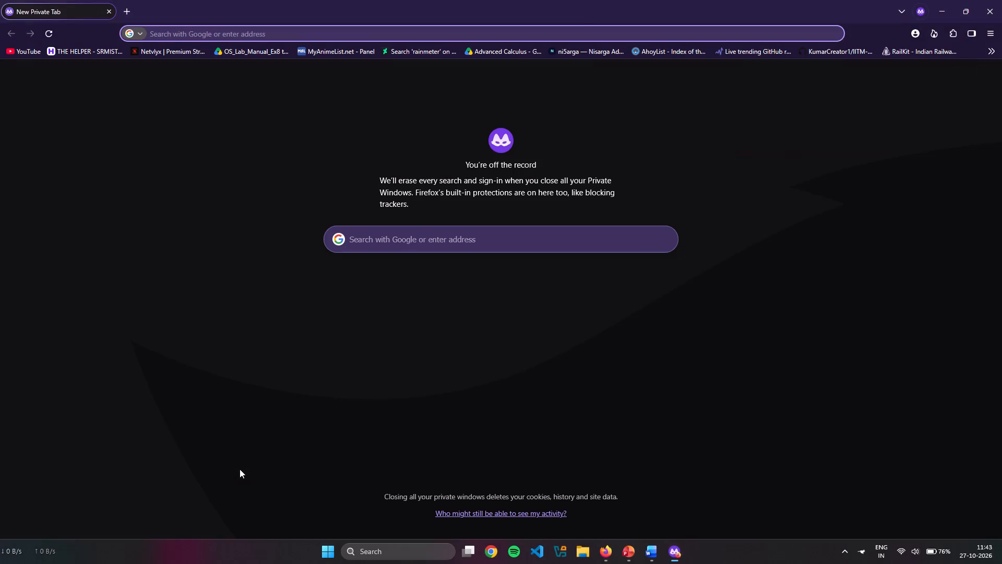
type("rac seat can be")
key("space")
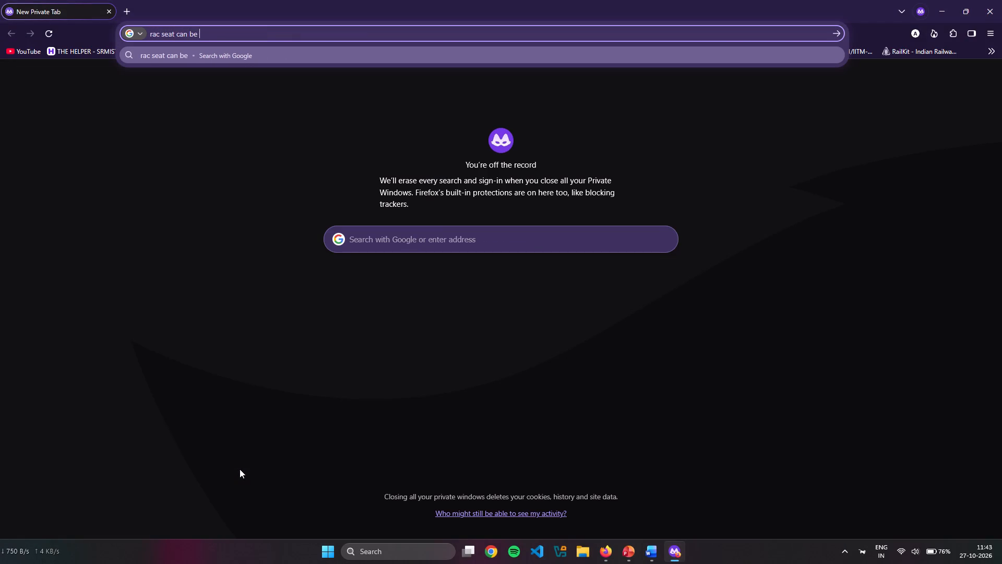
type("man or woman")
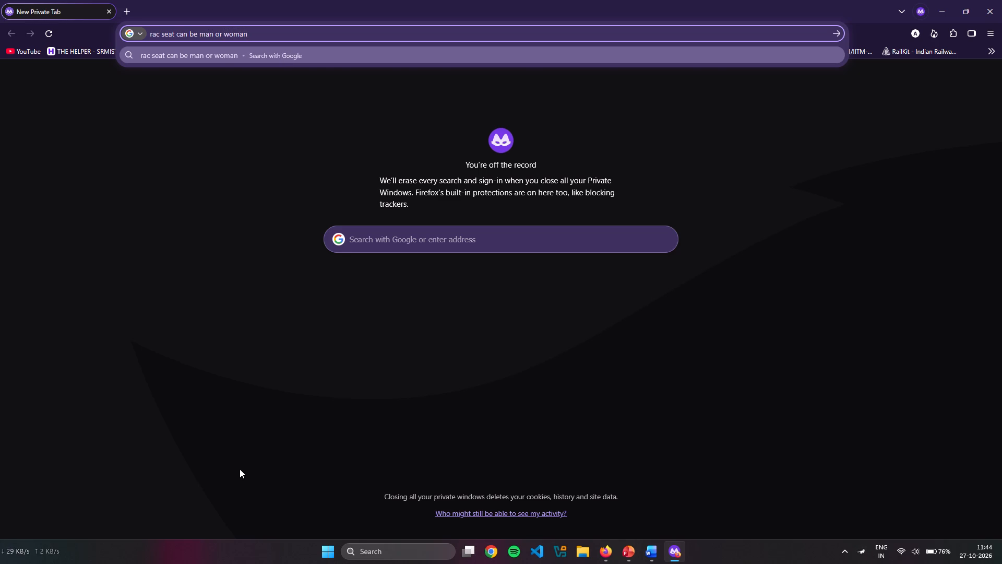
key("Return")
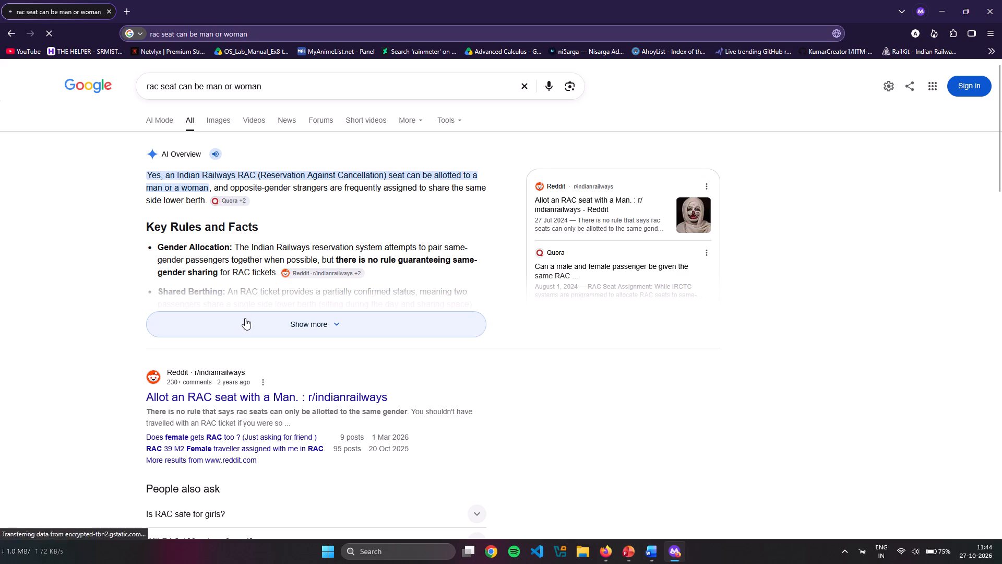
Examine the full AI Overview and the search results on RAC seat allotment by gender, and close the private window.
left_click(245, 318)
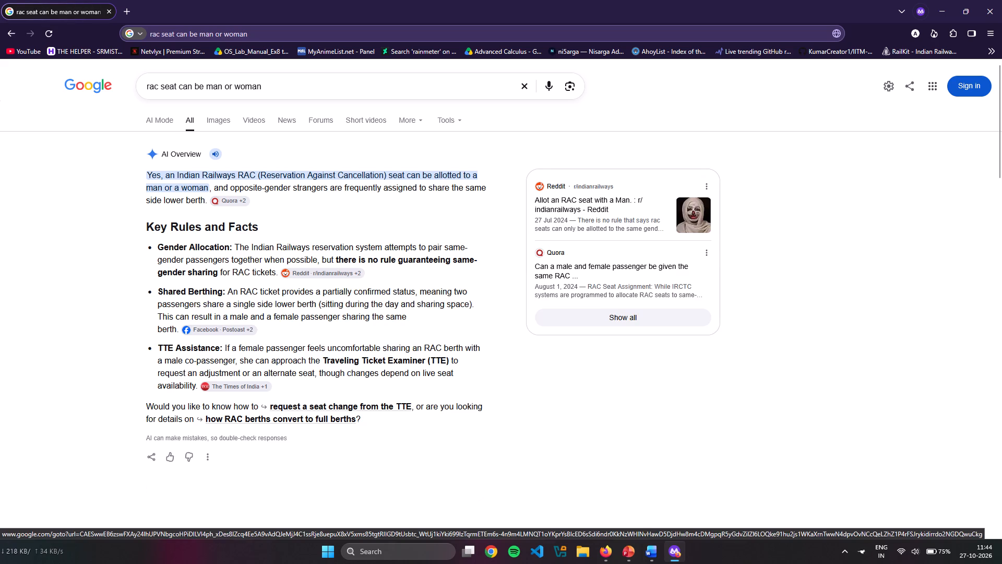
scroll(245, 318, "down", 3)
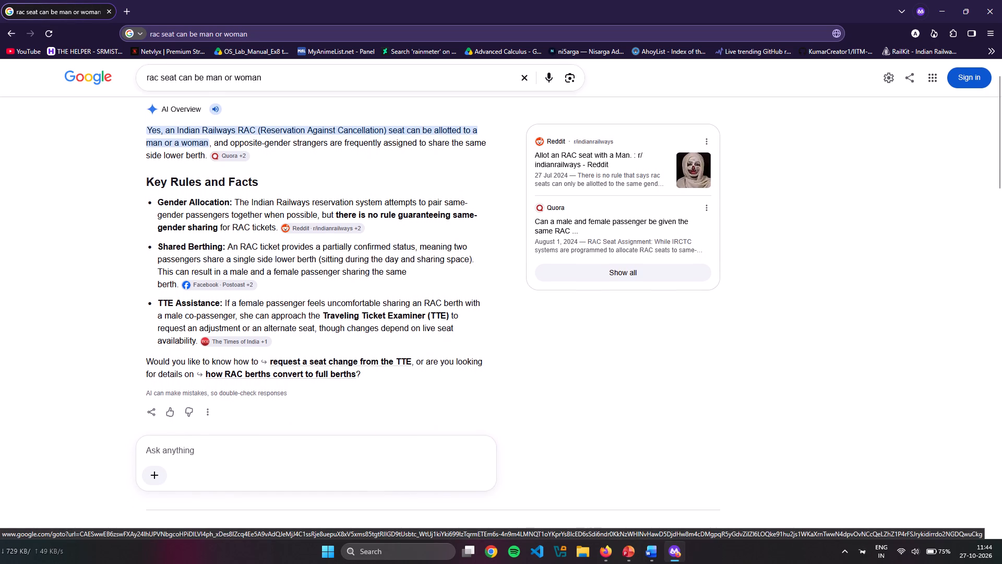
scroll(245, 318, "down", 4)
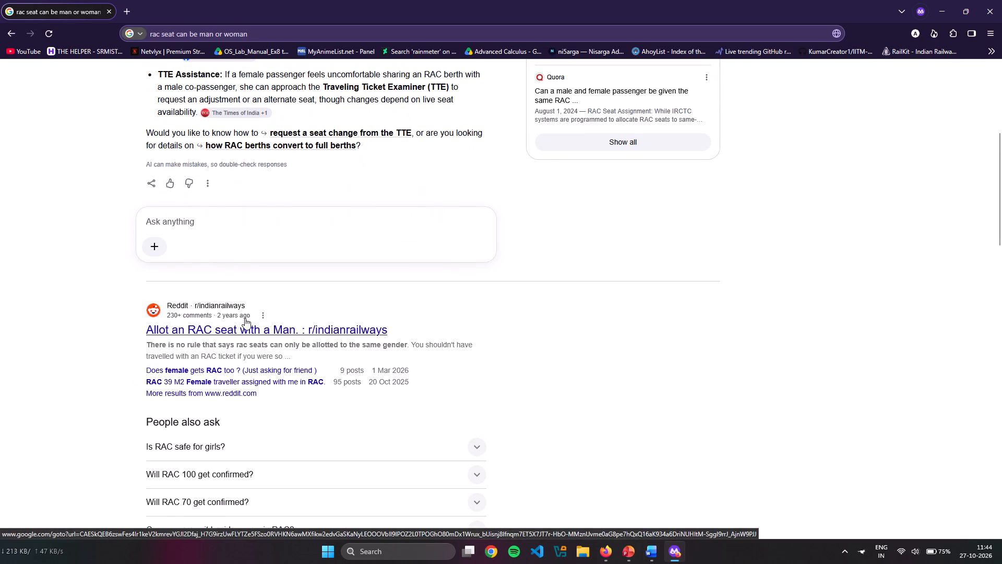
scroll(245, 318, "down", 2)
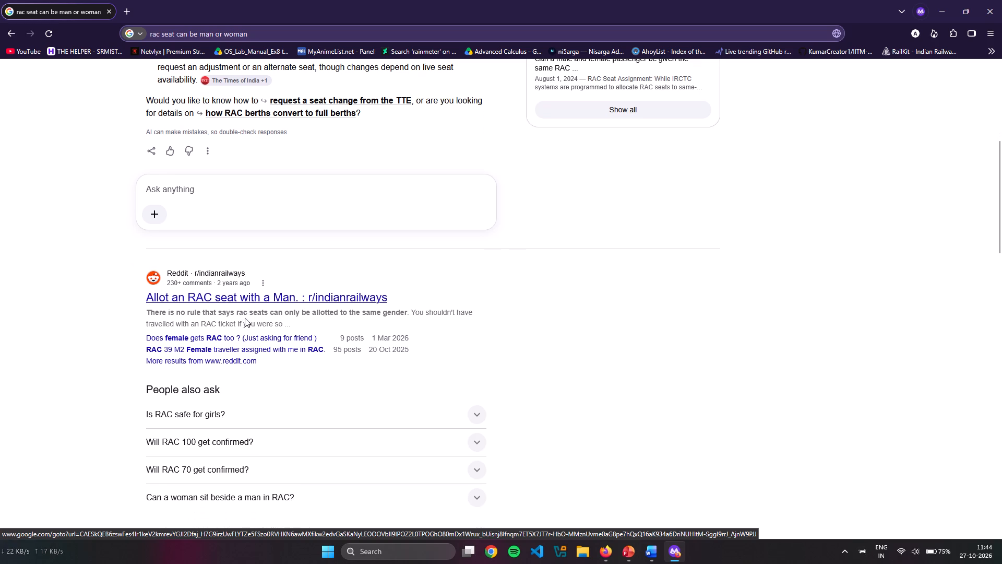
scroll(245, 318, "down", 1)
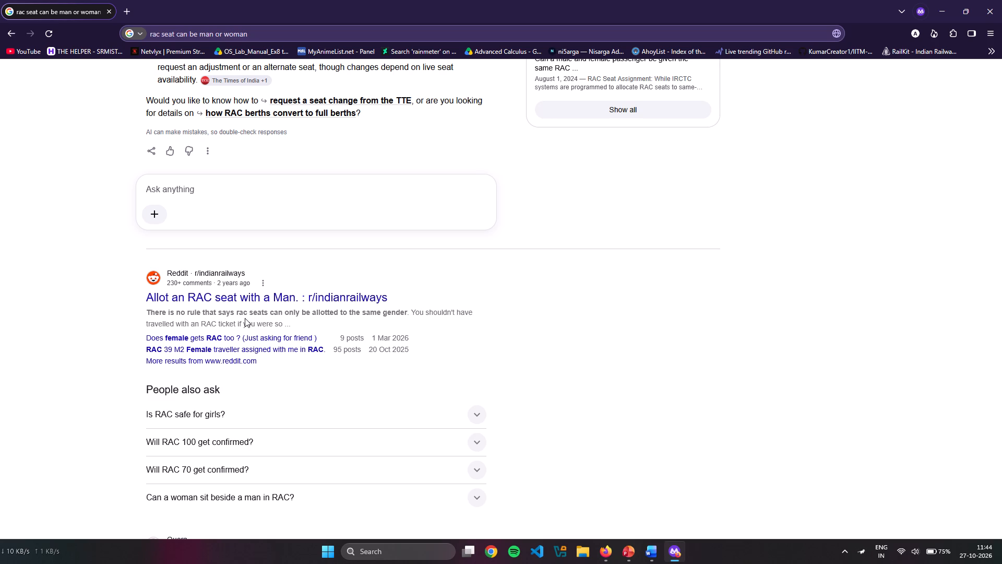
scroll(241, 212, "down", 9)
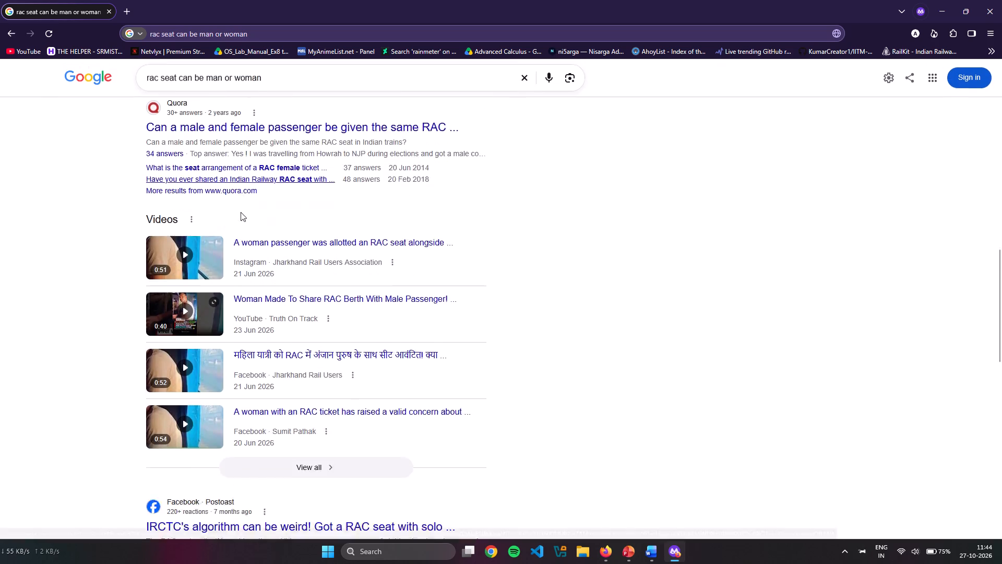
scroll(241, 212, "down", 3)
key("alt+F4")
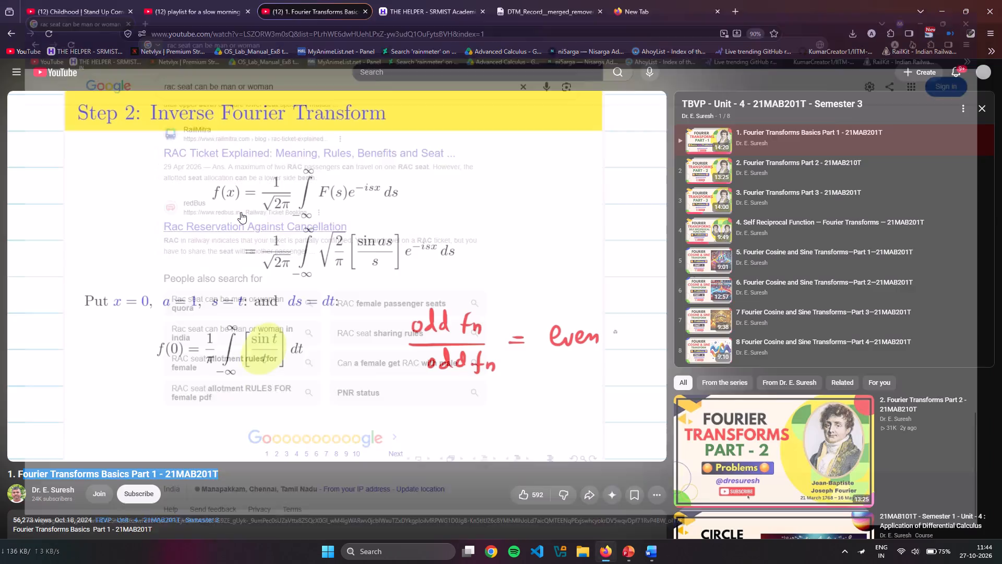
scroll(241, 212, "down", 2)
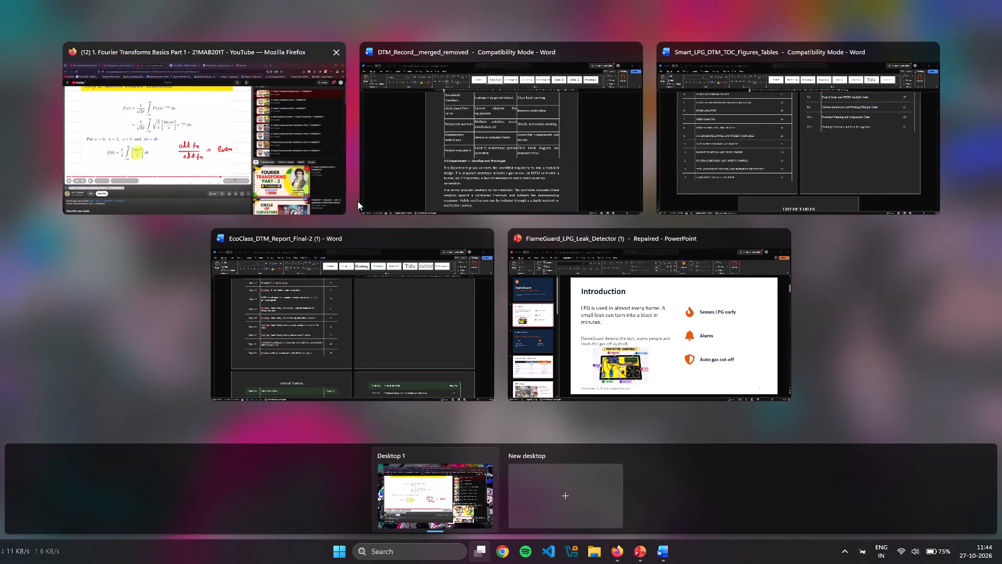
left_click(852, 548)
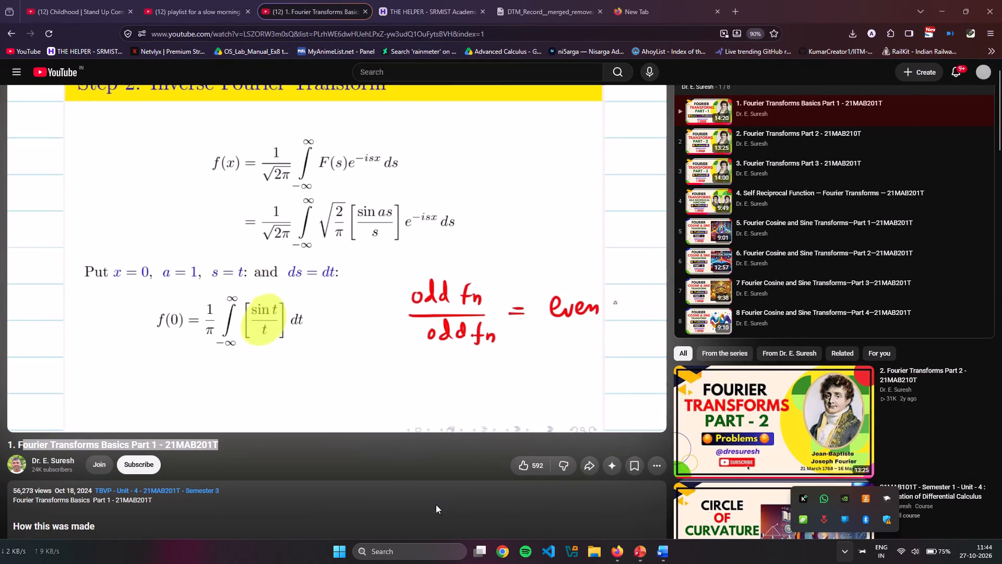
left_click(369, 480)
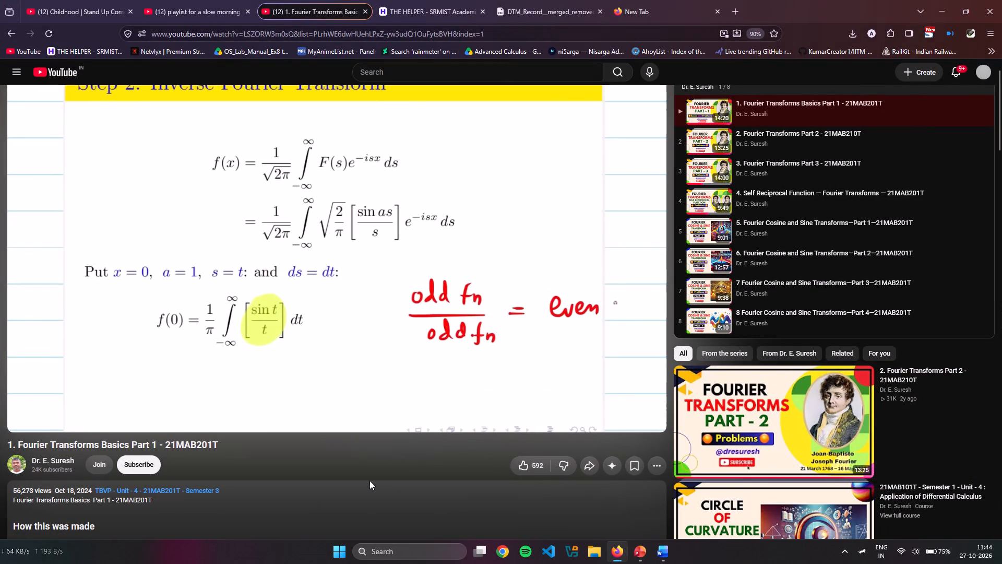
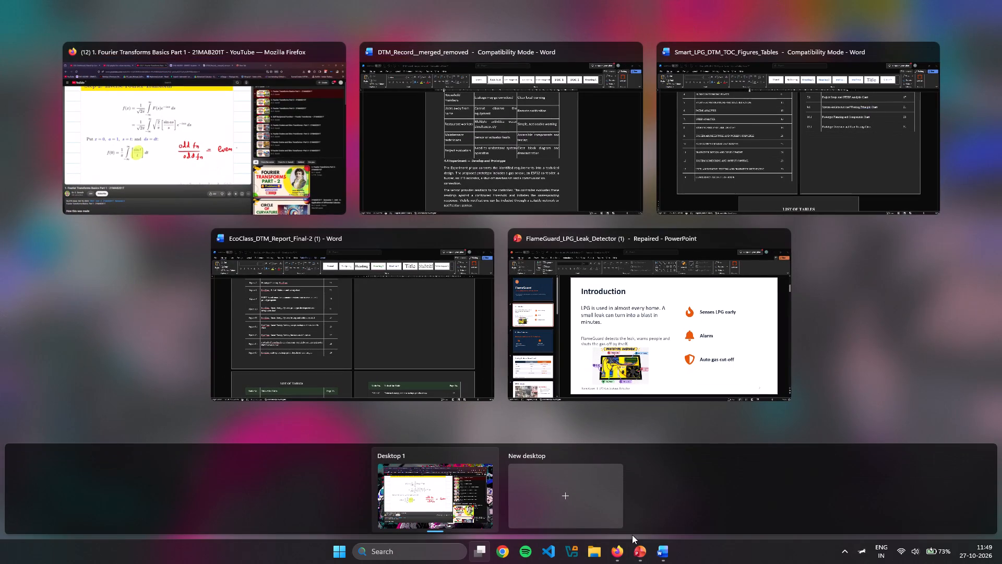
Switch back to the Firefox window with the Fourier Transforms Basics Part 1 lecture.
left_click(218, 146)
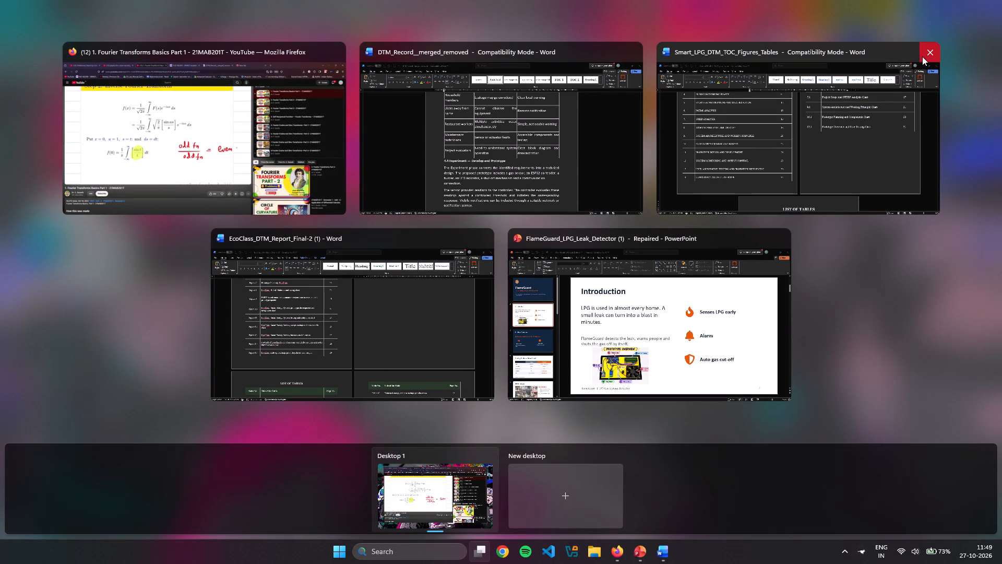
Close the Smart_LPG_DTM_TOC_Figures_Tables Word document without saving its changes.
left_click(922, 56)
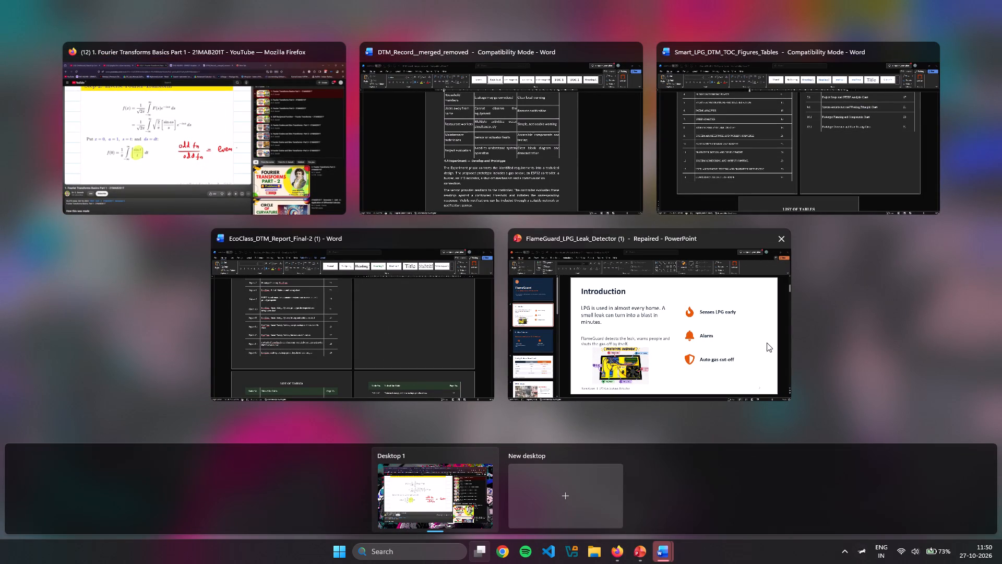
left_click(809, 210)
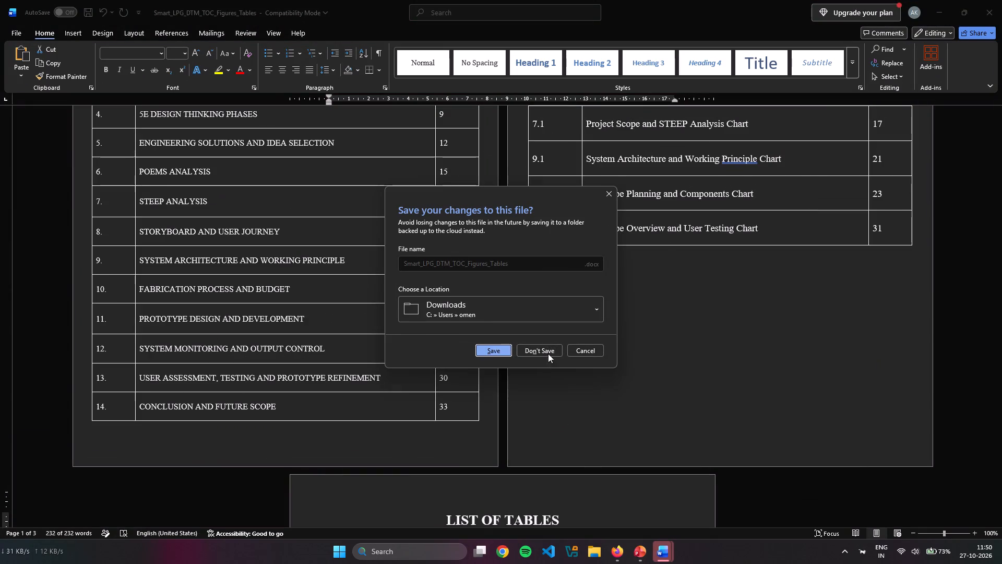
left_click(551, 345)
Show the hidden system tray icons.
left_click(841, 547)
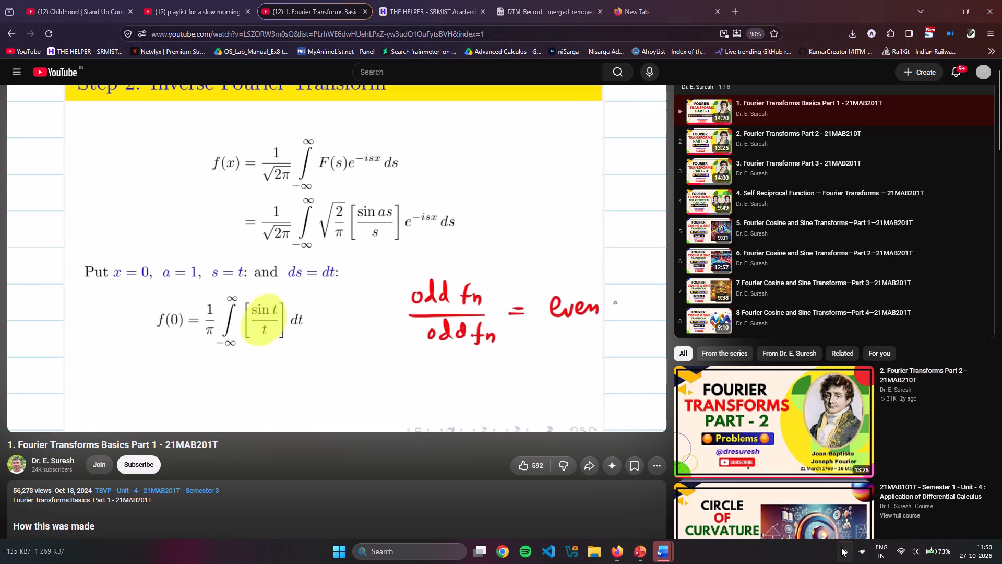